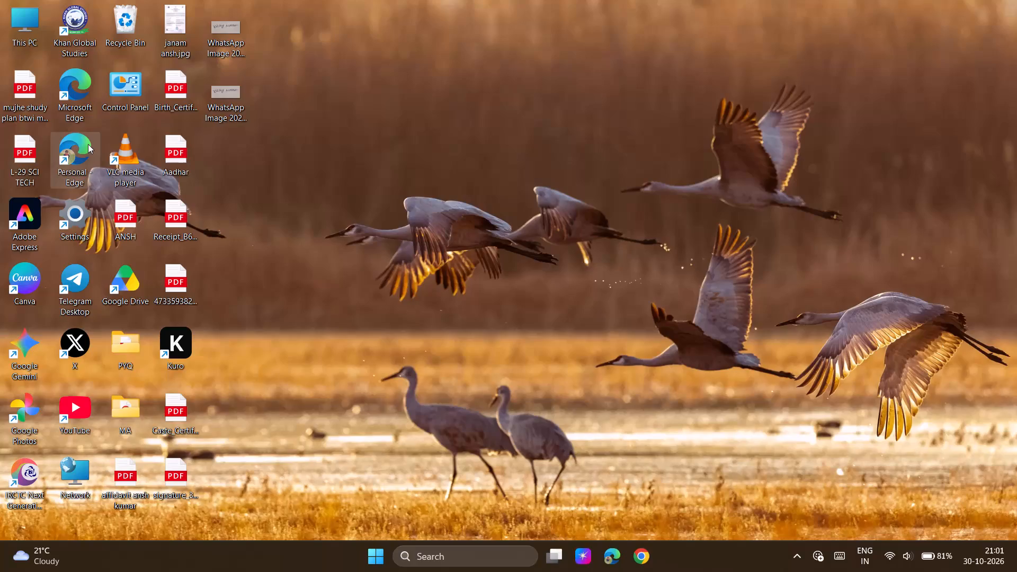
Open the Personal Edge browser from the desktop.
right_click(88, 144)
left_click(88, 144)
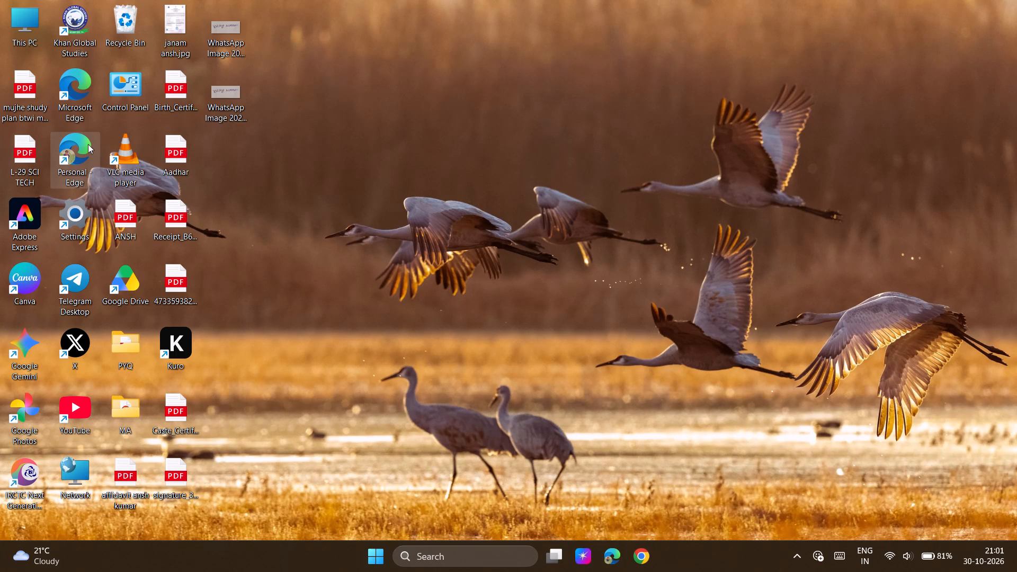
double_click(88, 144)
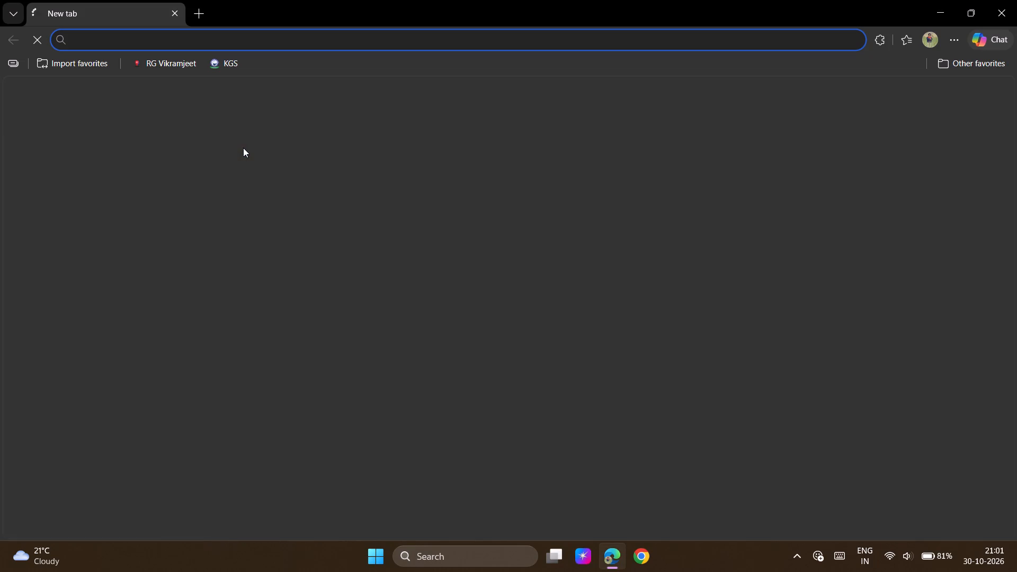
Search the web for "toi add".
left_click(390, 150)
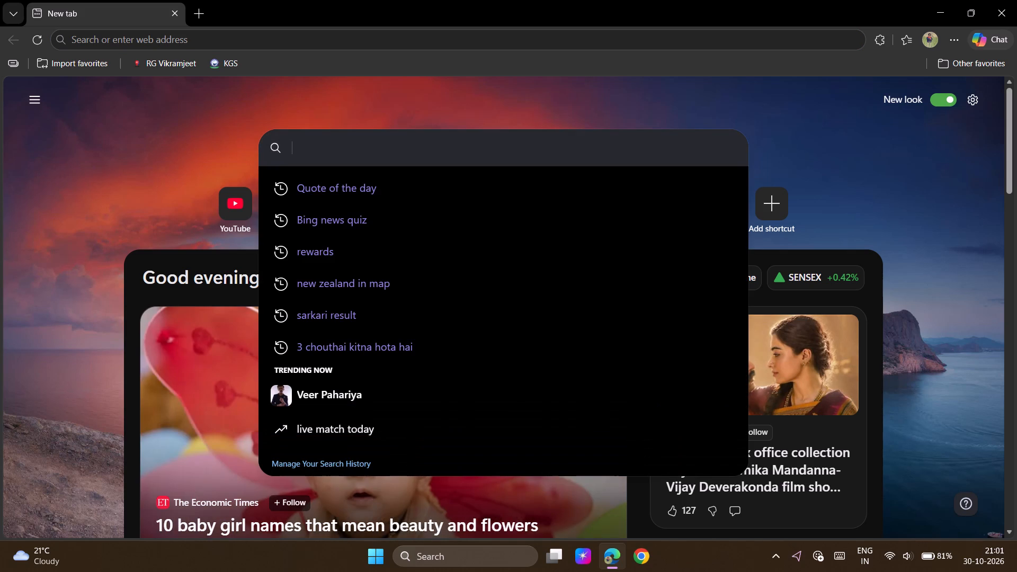
left_click(390, 150)
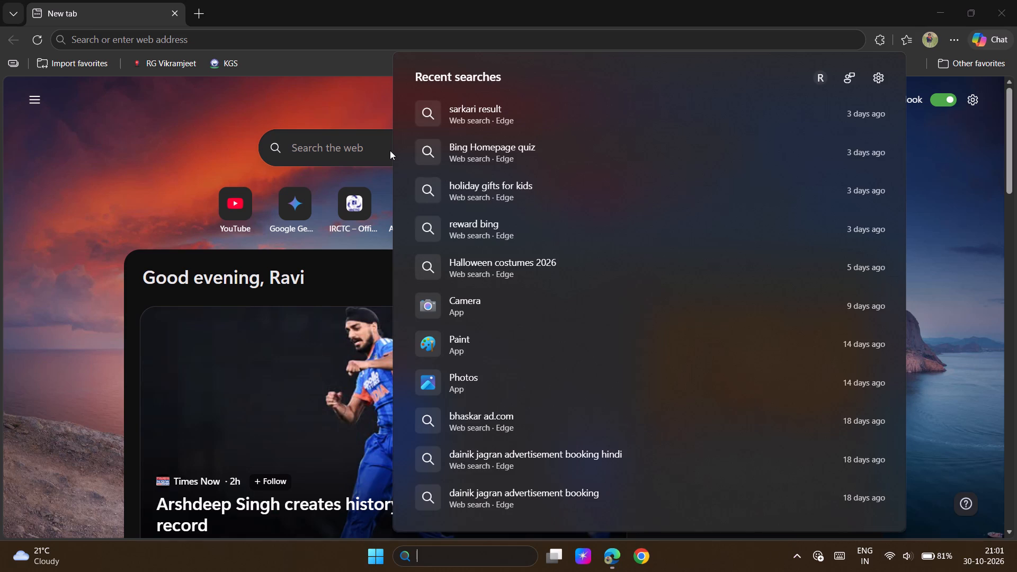
left_click(360, 142)
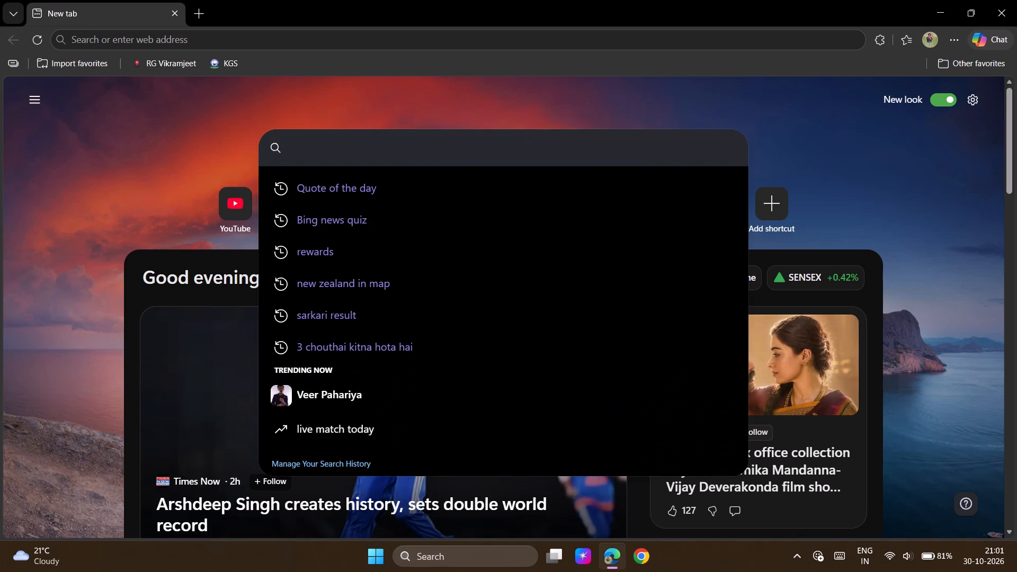
type("hi")
key("b")
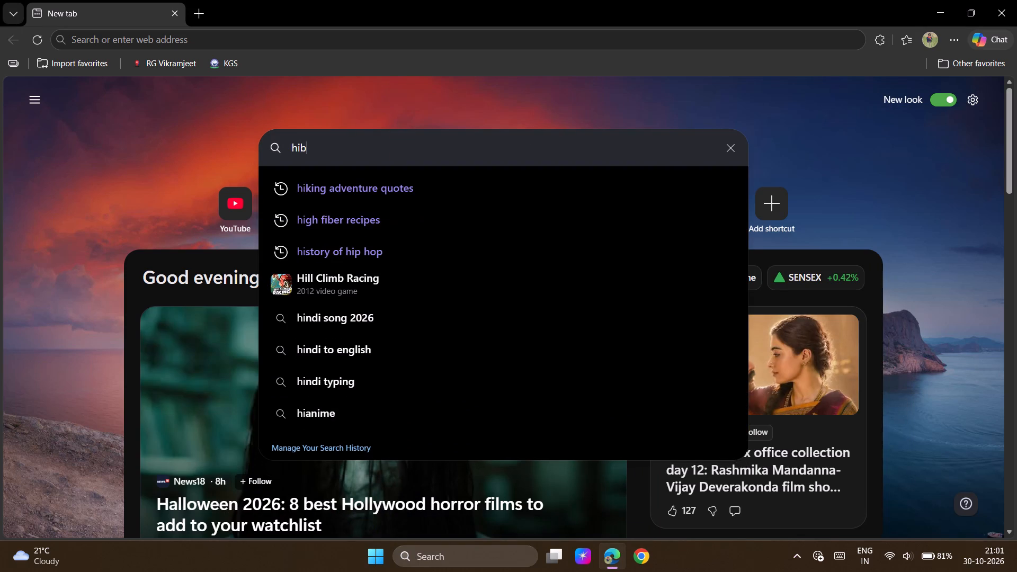
key("BackSpace")
type("nt")
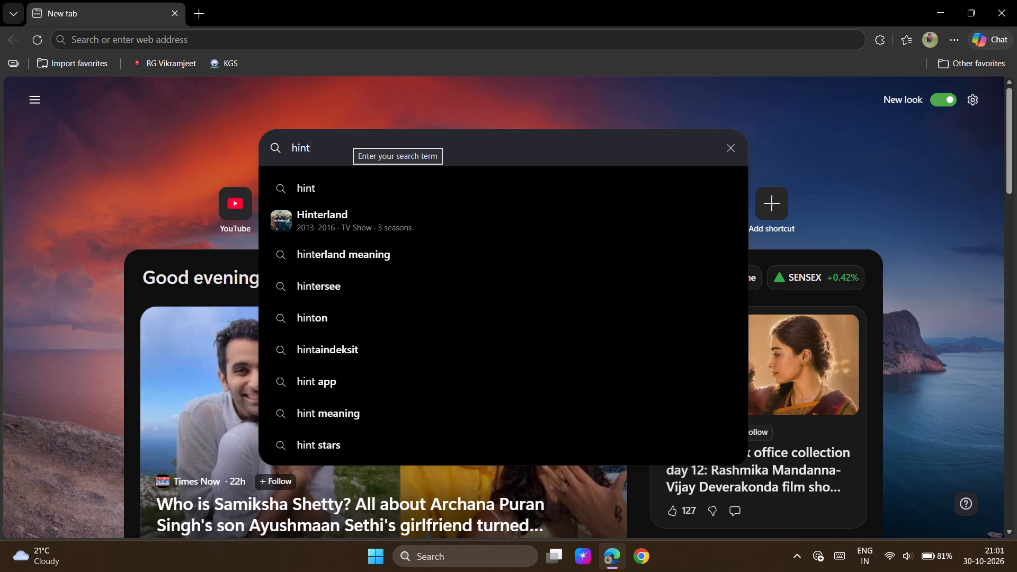
key("BackSpace")
key("BackSpace")
key("BackSpace")
key("BackSpace")
type("ti")
key("BackSpace")
type("oi add")
key("Return")
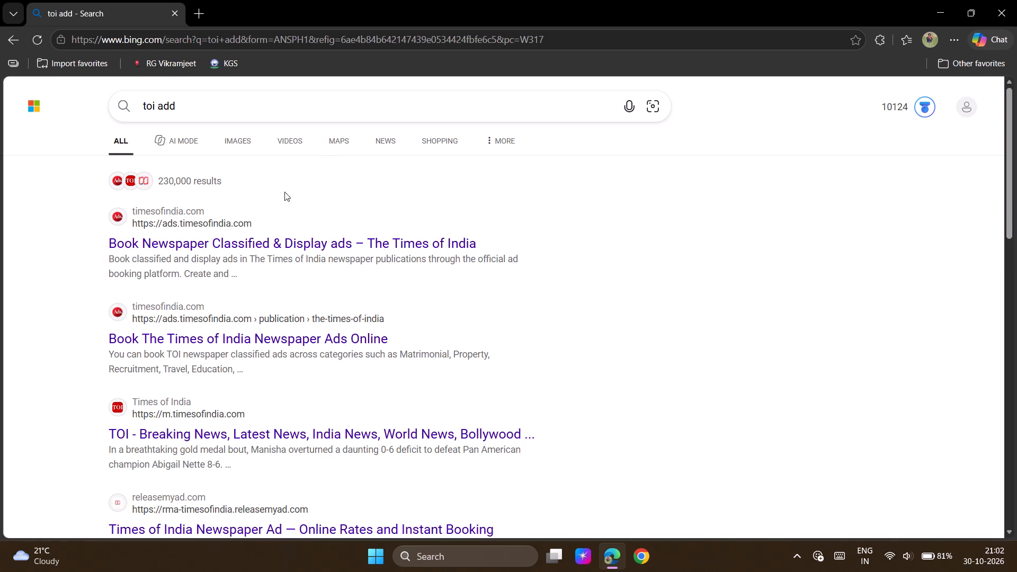
Open the ads.timesofindia.com result for classified and display ads and start a display ad booking.
left_click(264, 249)
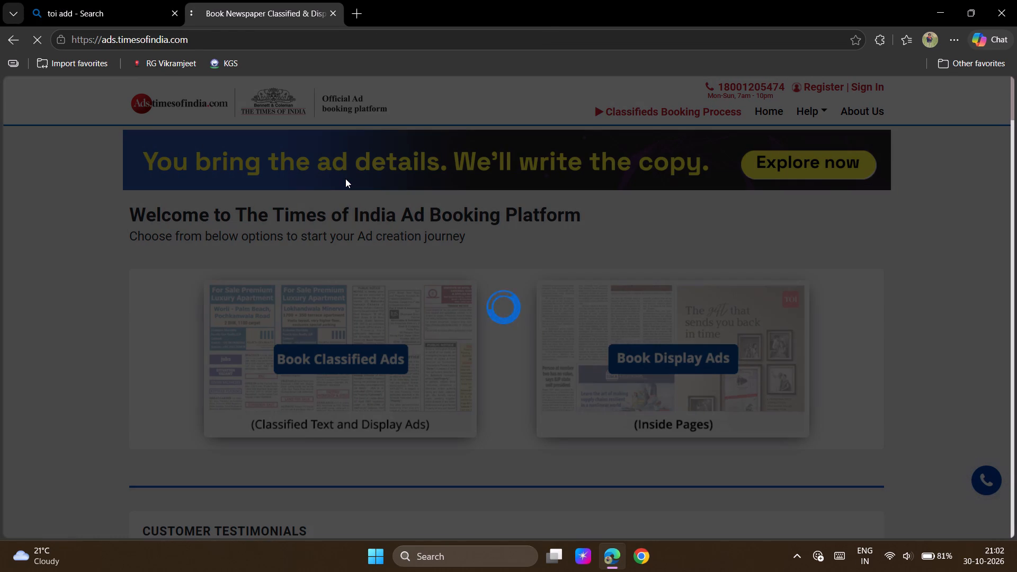
scroll(345, 178, "down", 2)
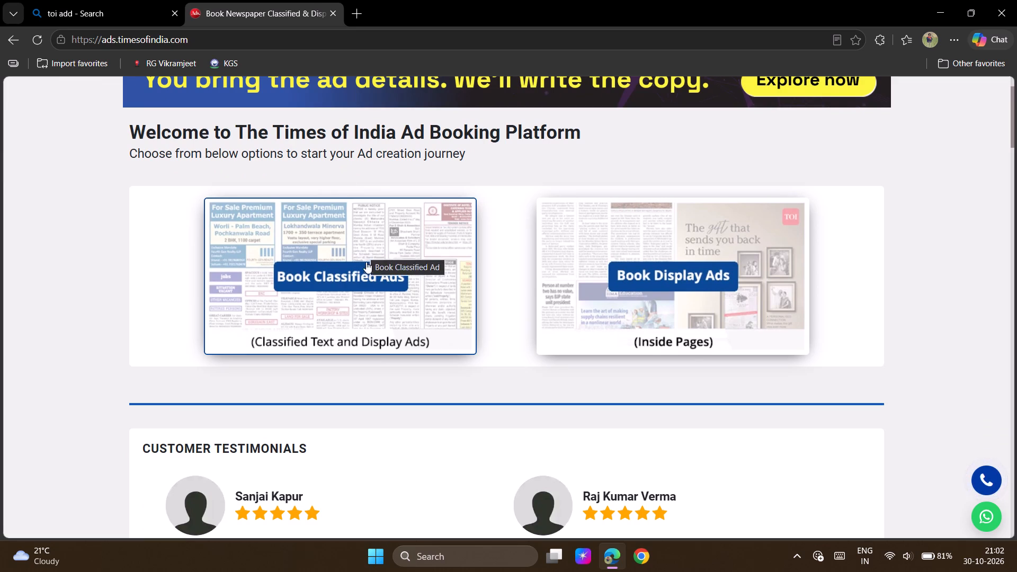
left_click(691, 284)
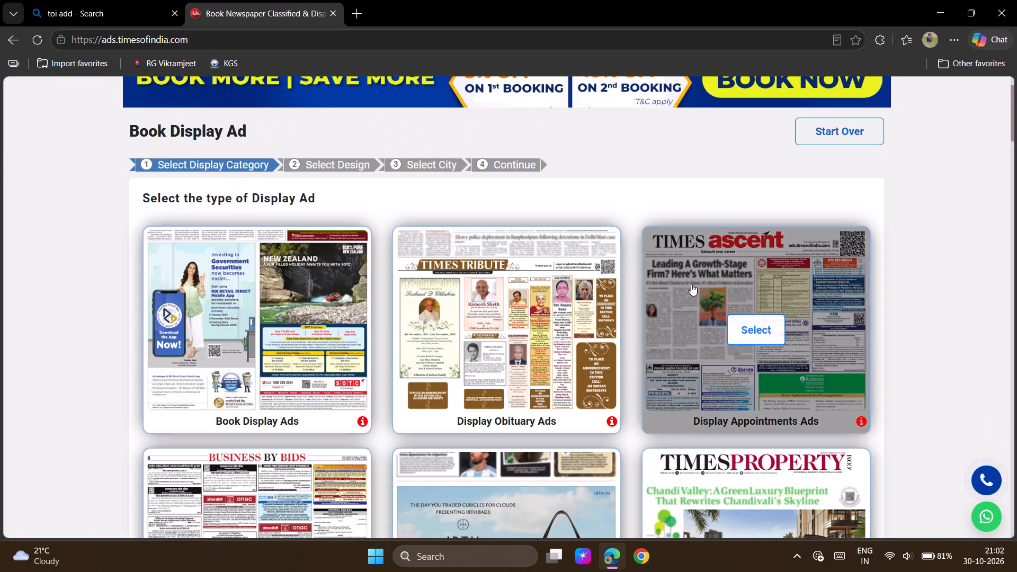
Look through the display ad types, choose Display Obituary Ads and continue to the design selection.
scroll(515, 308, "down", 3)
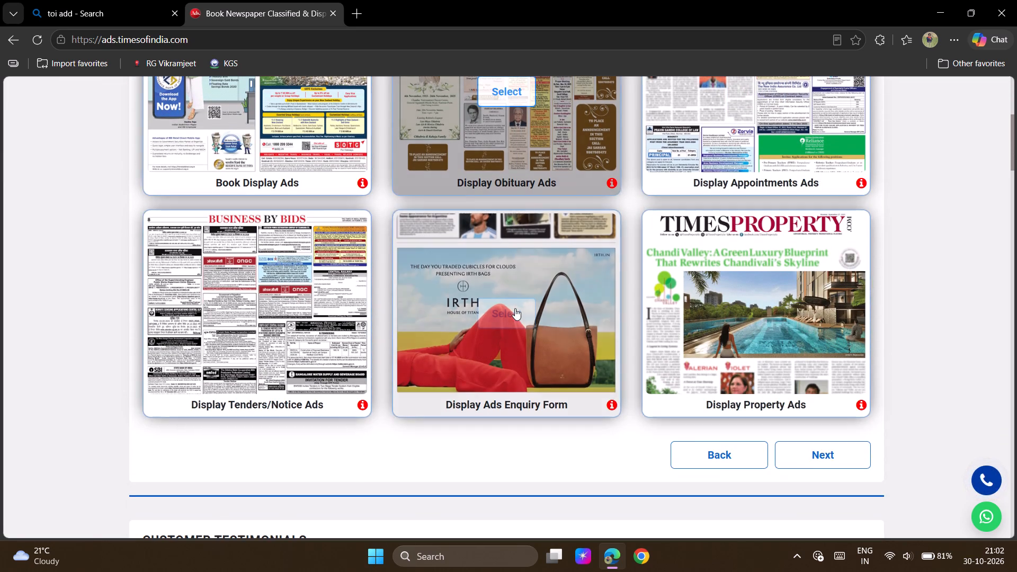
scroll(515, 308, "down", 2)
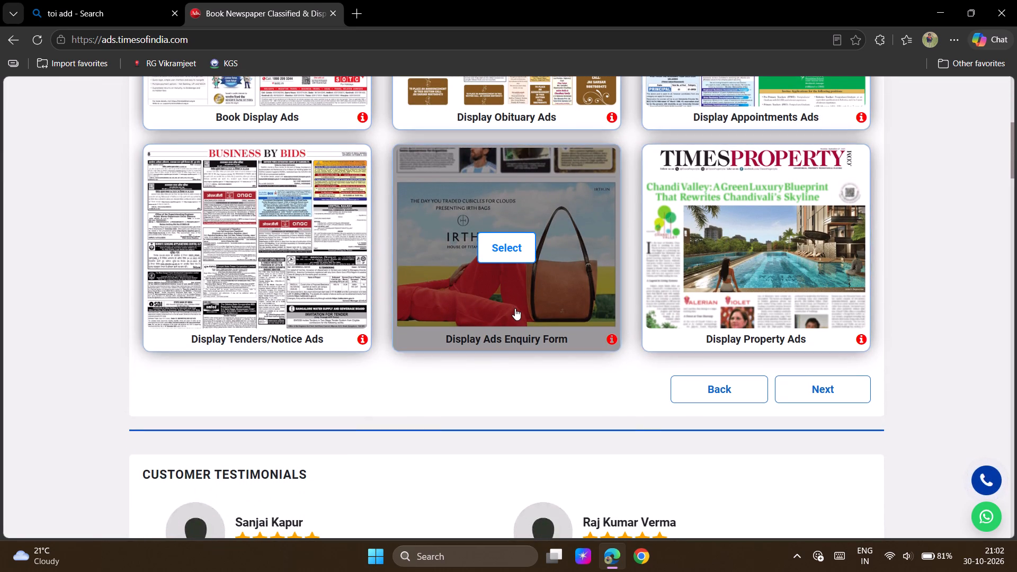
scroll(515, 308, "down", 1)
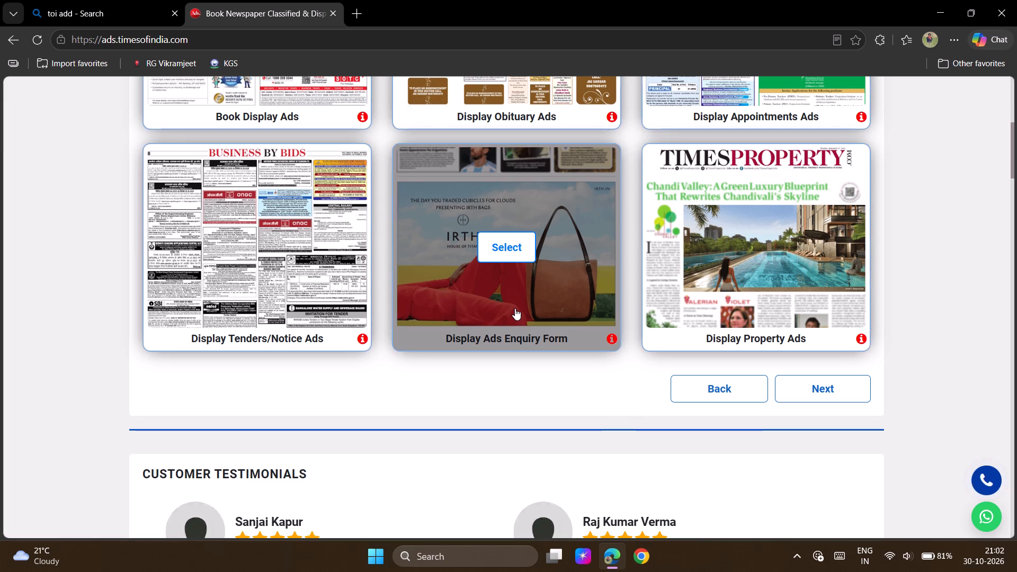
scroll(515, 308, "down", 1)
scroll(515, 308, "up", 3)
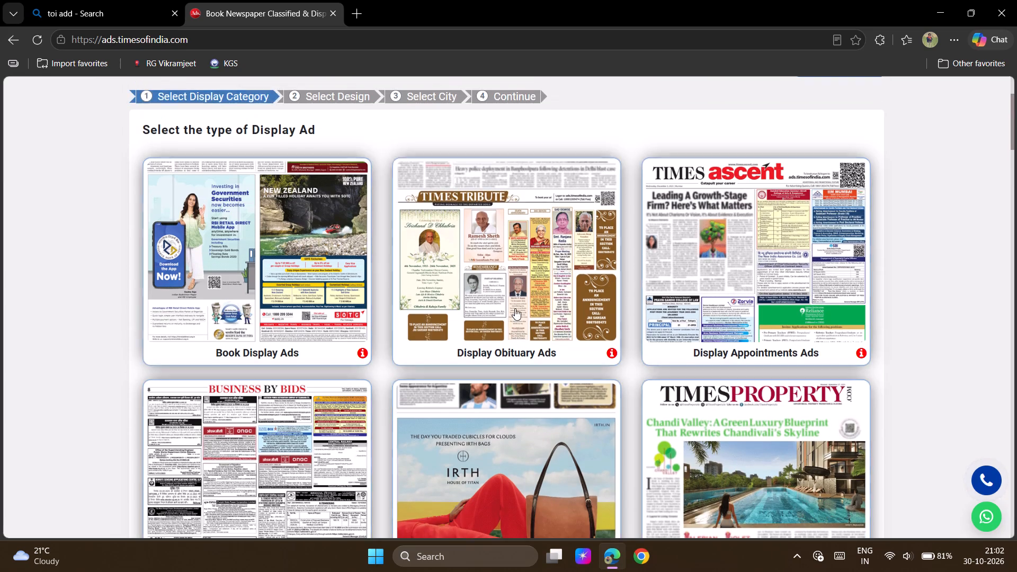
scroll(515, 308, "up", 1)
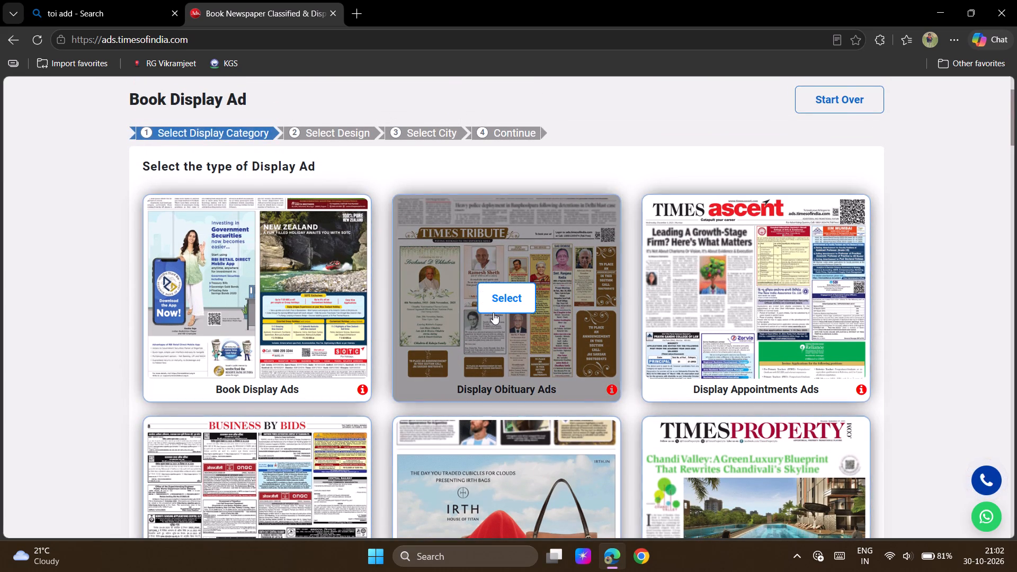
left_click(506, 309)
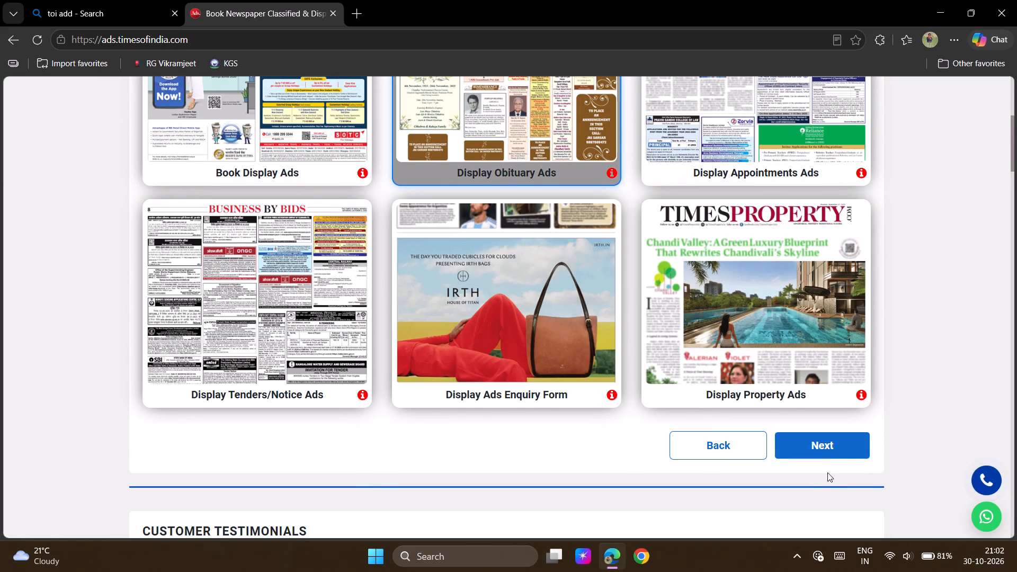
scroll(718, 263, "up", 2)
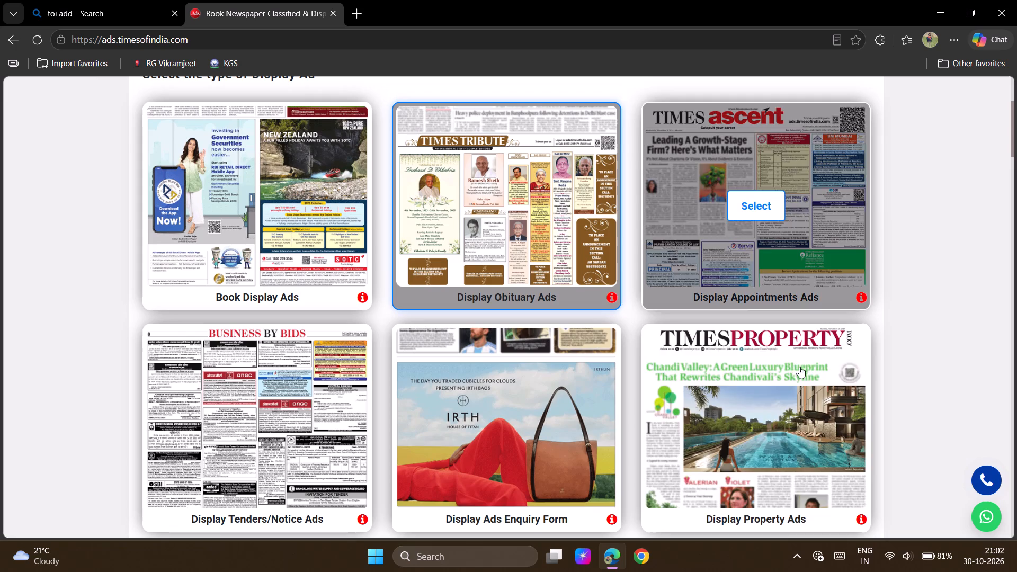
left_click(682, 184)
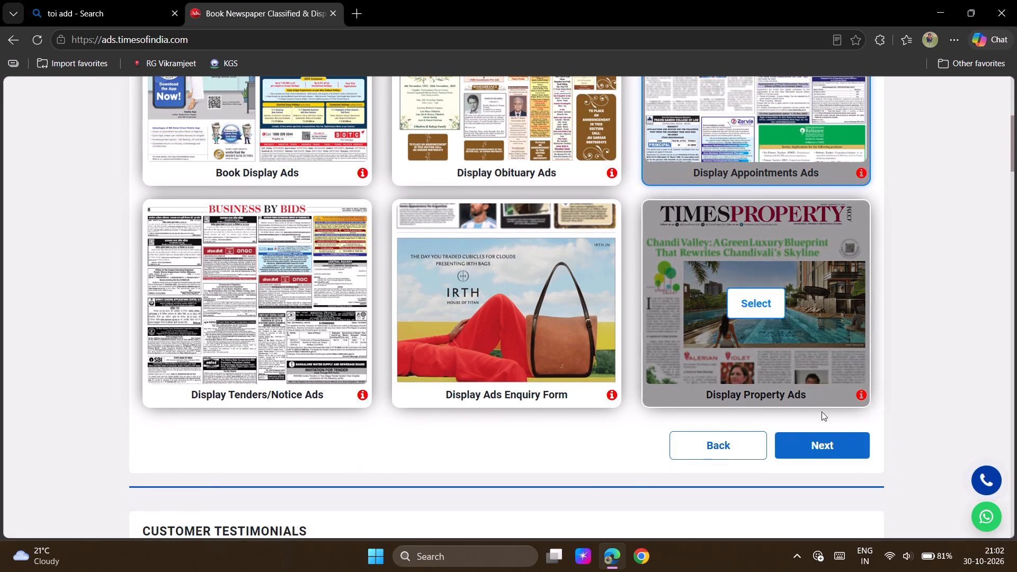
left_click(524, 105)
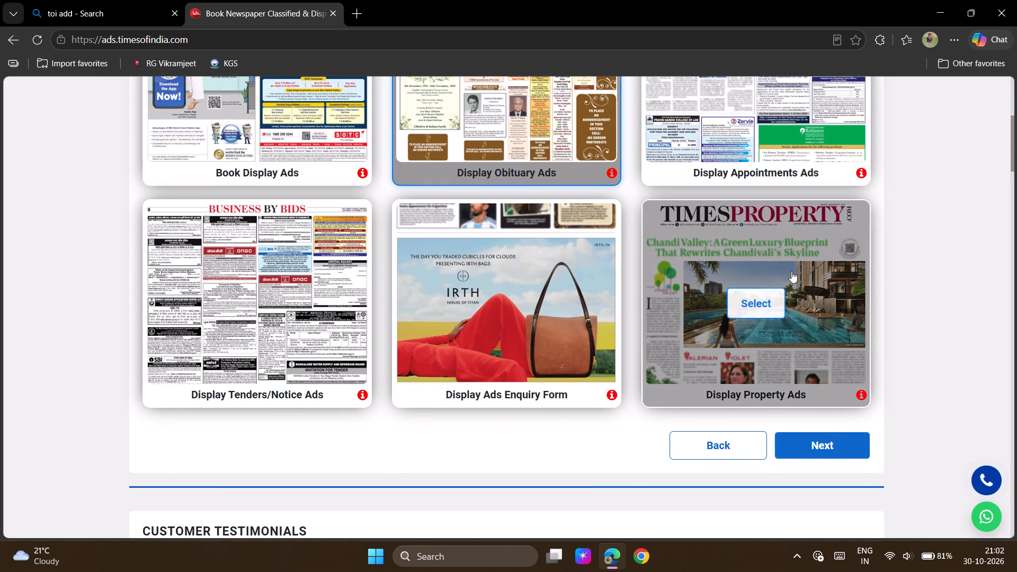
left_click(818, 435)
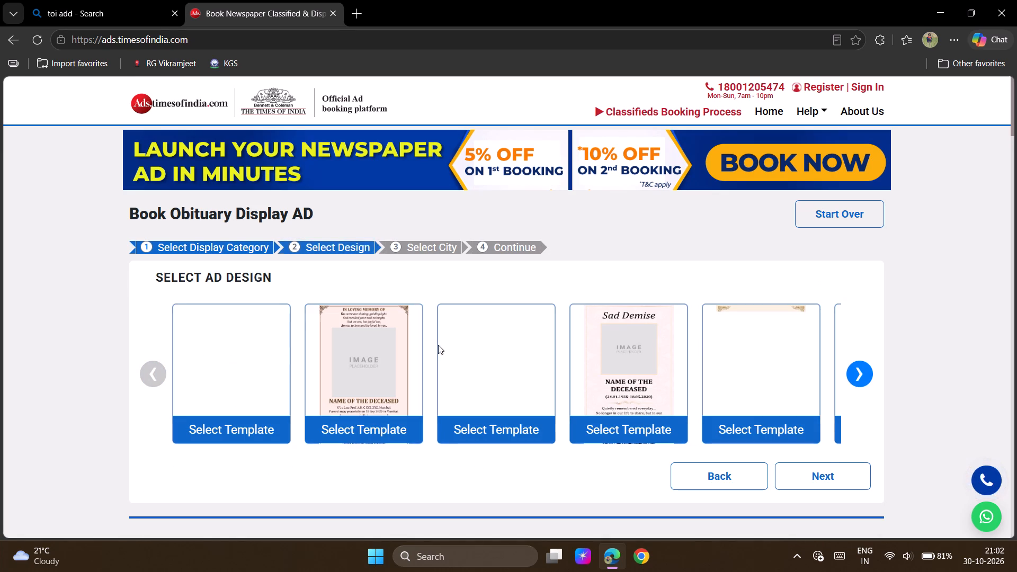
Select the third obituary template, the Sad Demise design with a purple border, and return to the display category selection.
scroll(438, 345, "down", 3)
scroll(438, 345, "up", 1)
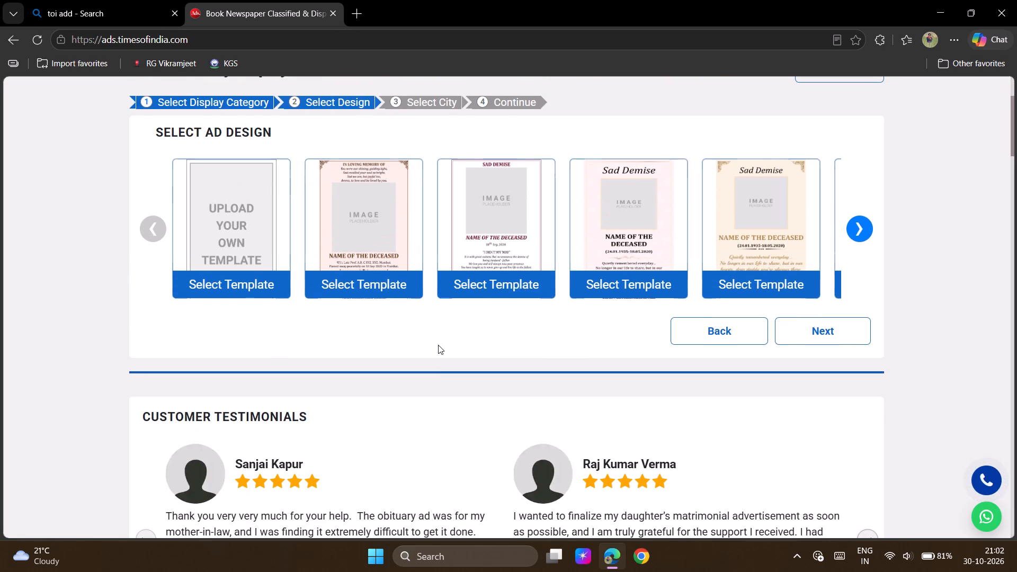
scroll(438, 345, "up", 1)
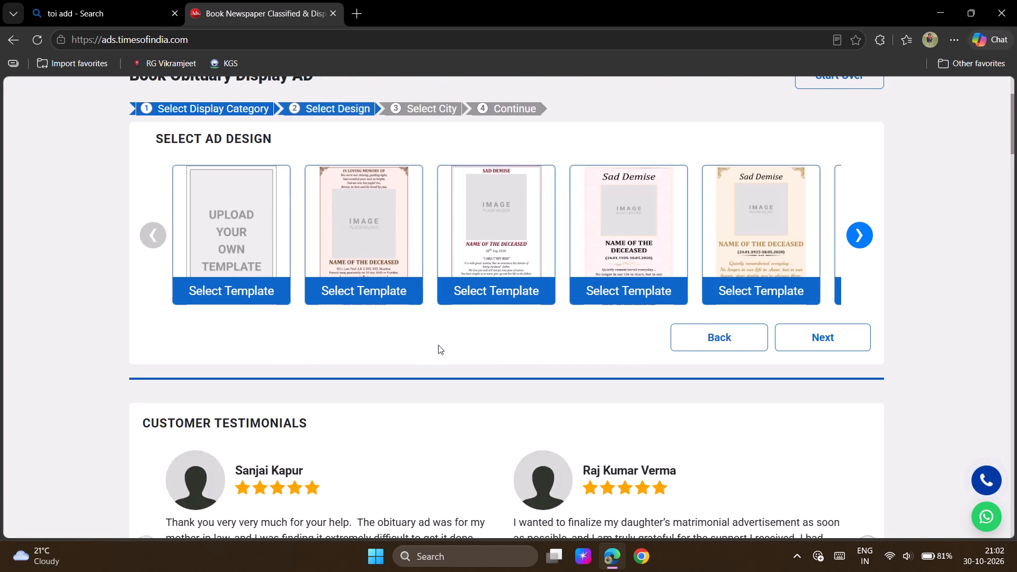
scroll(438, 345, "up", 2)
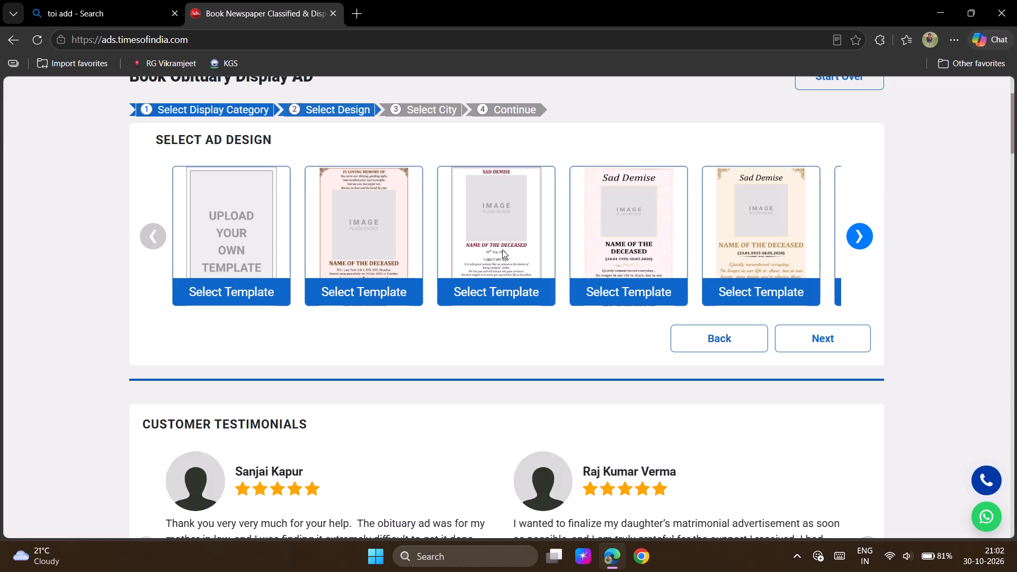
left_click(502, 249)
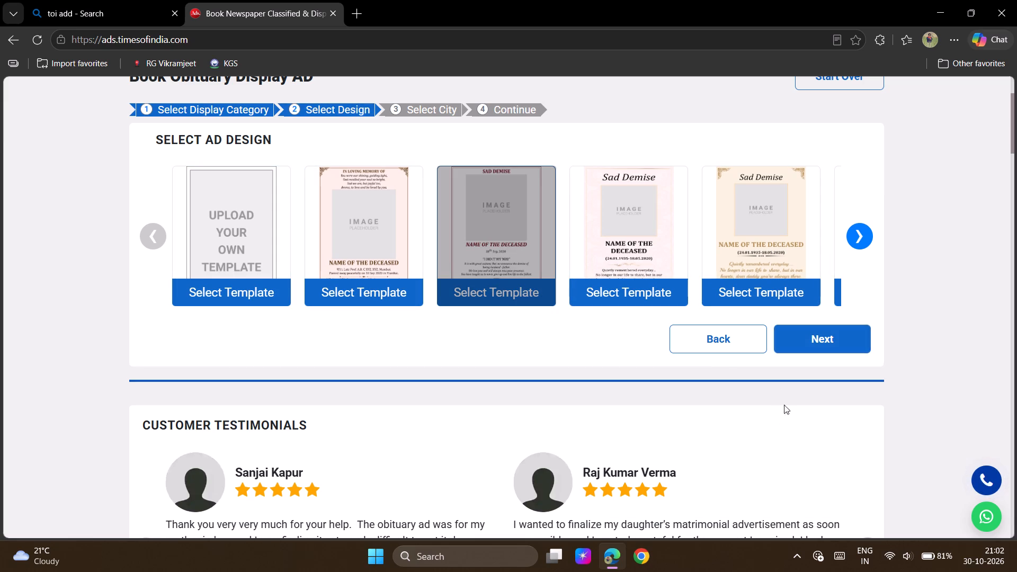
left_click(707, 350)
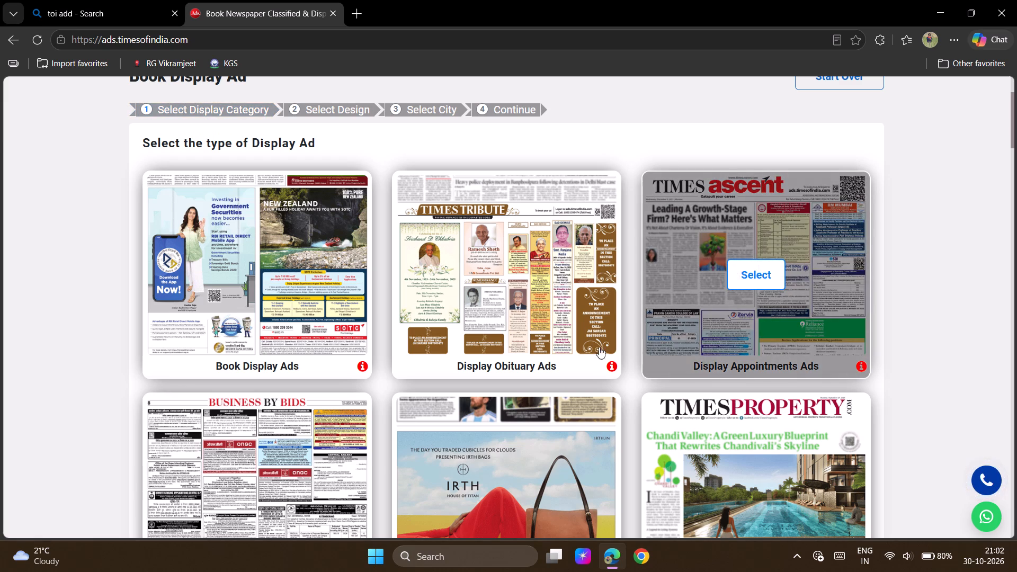
Choose Display Property Ads as the display ad type and continue to the city selection.
left_click(202, 274)
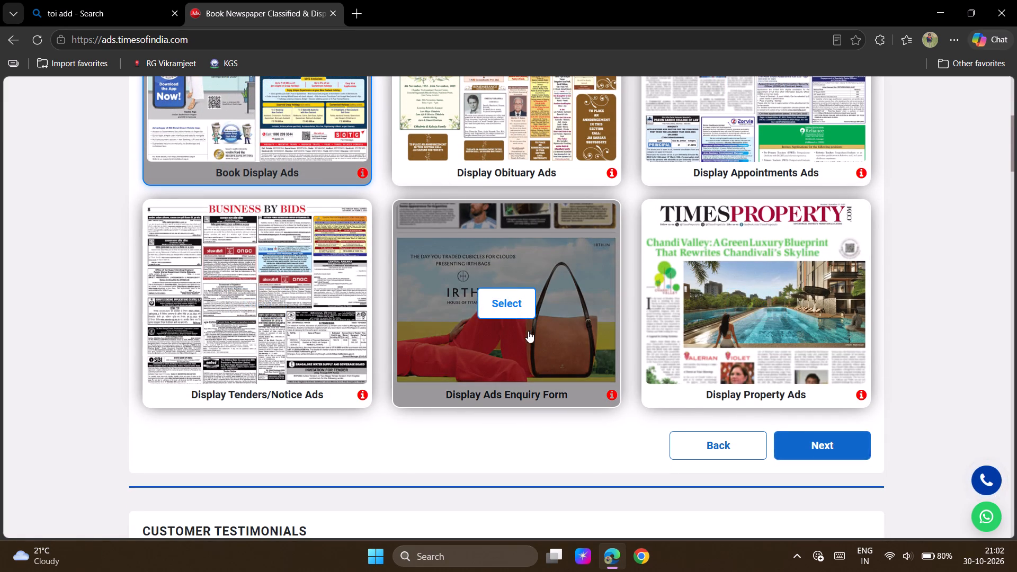
left_click(828, 334)
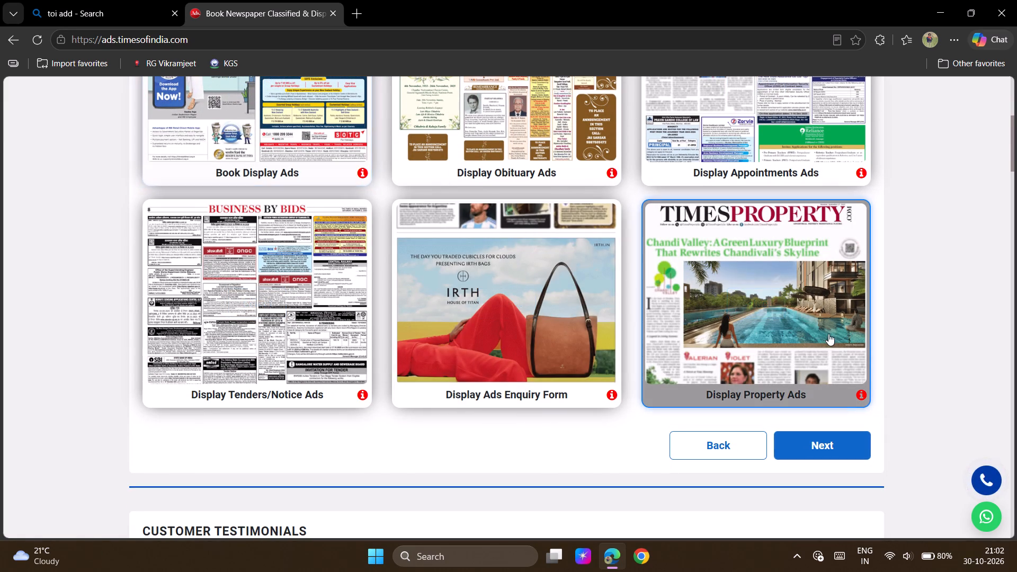
left_click(822, 436)
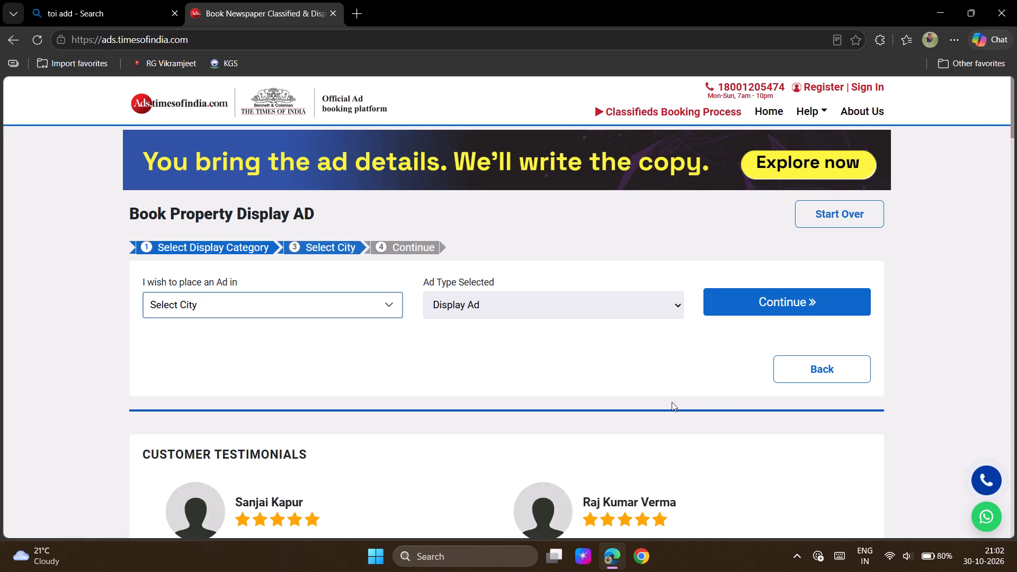
Set the city for placing the property display ad to Patna.
left_click(350, 300)
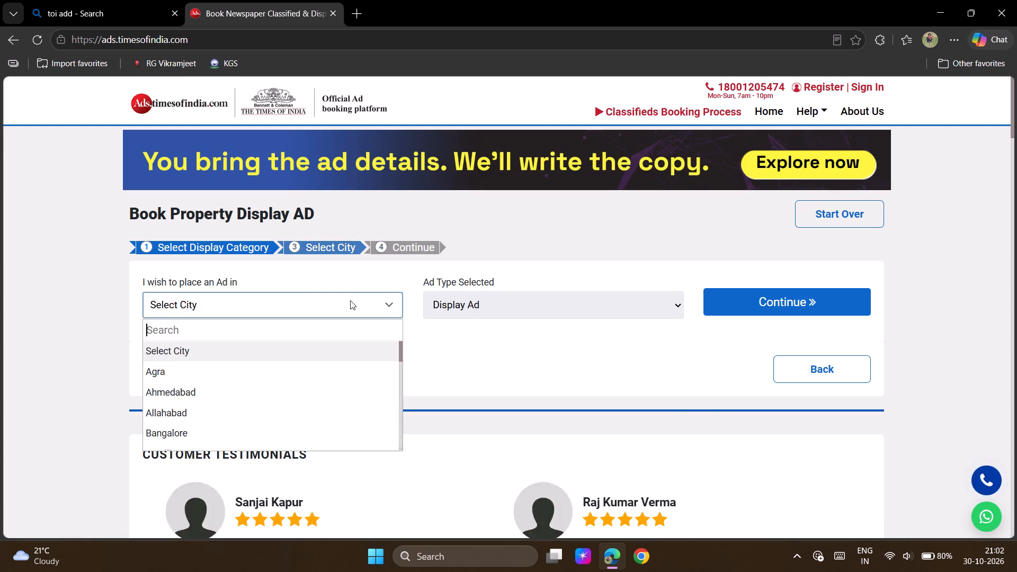
type("patna")
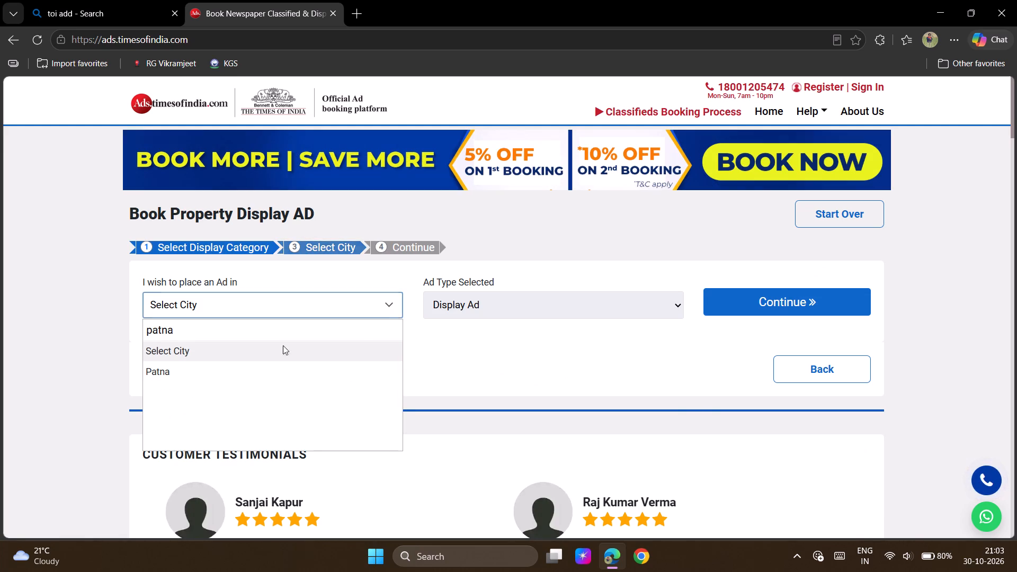
left_click(191, 378)
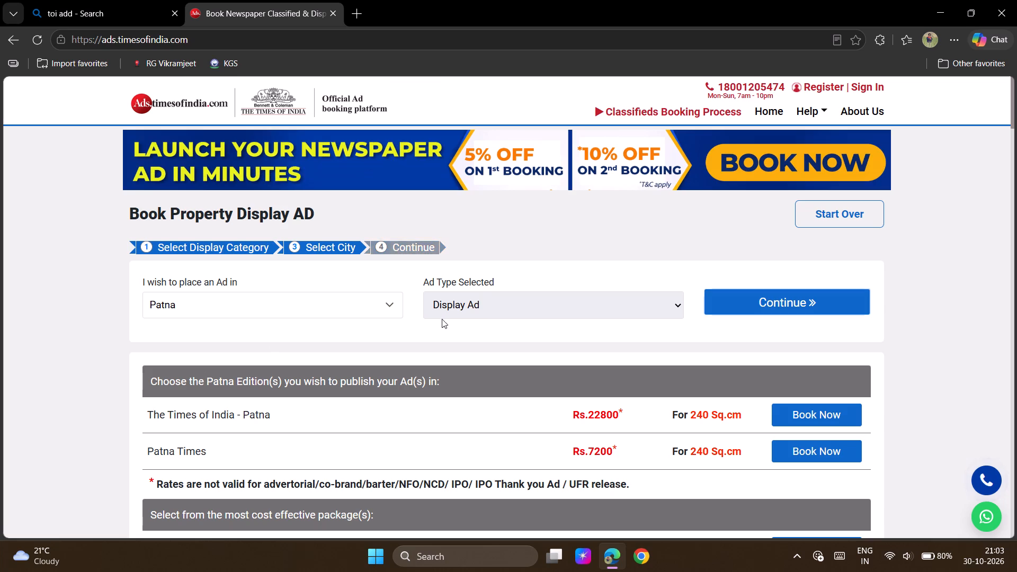
left_click(465, 309)
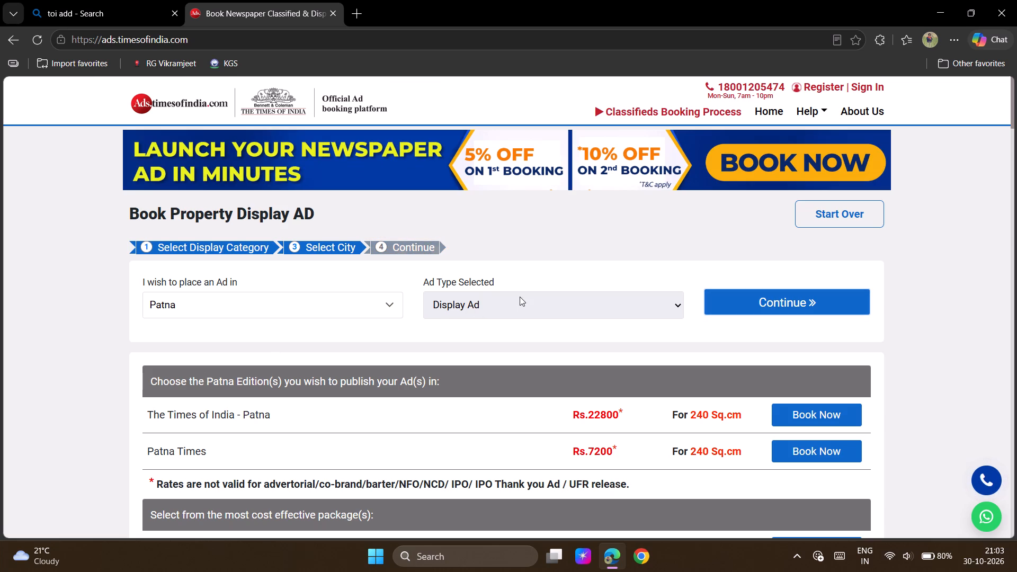
left_click(520, 297)
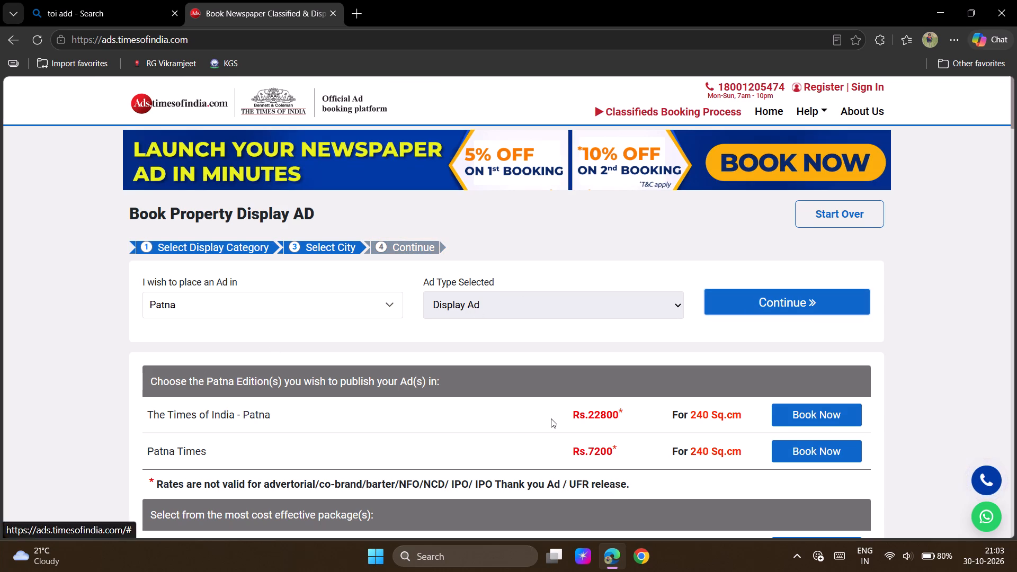
Review the Patna editions and packages and start booking The Times of India - Patna edition.
scroll(551, 418, "down", 1)
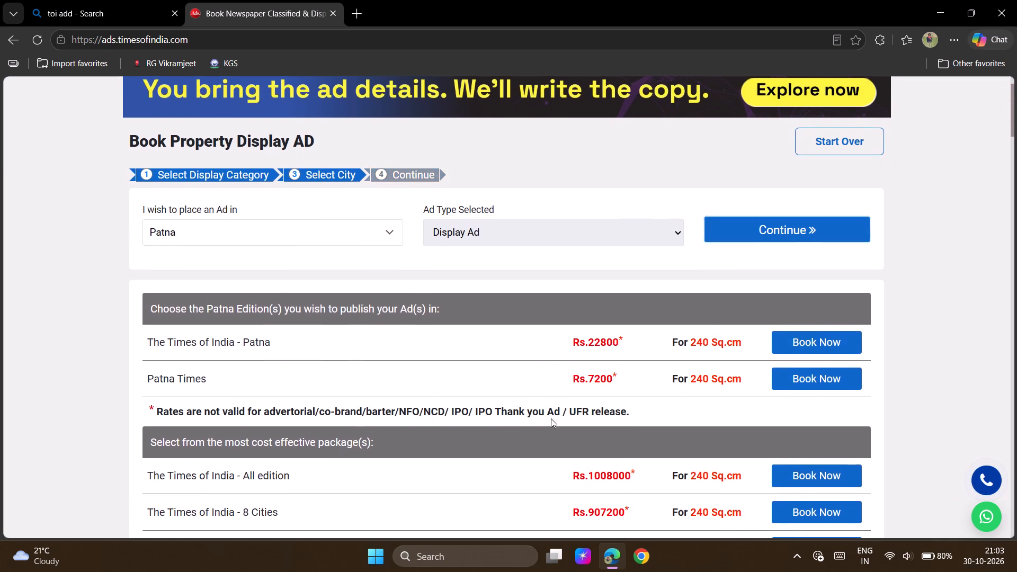
scroll(551, 418, "down", 1)
scroll(551, 418, "up", 7)
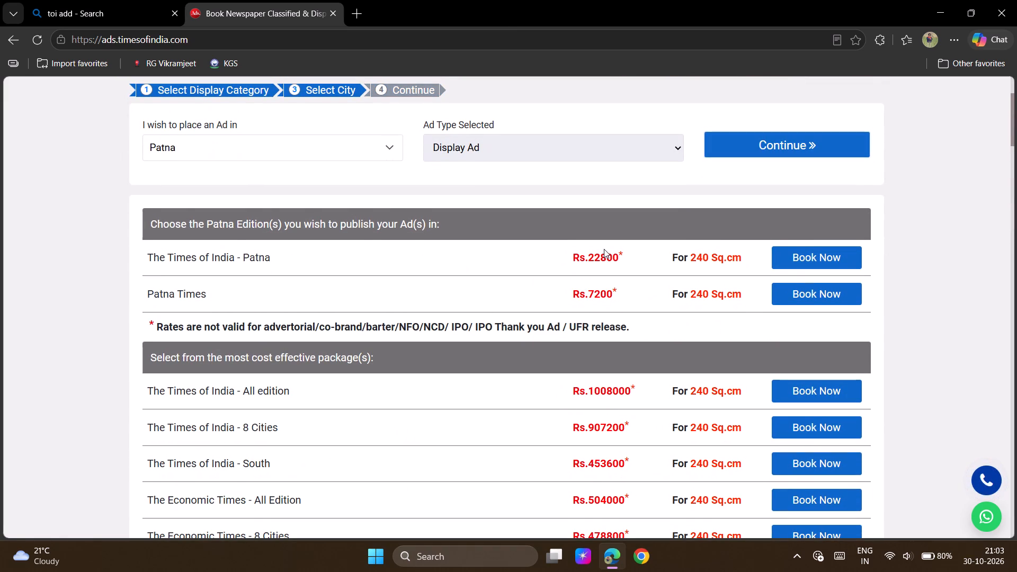
left_click(844, 256)
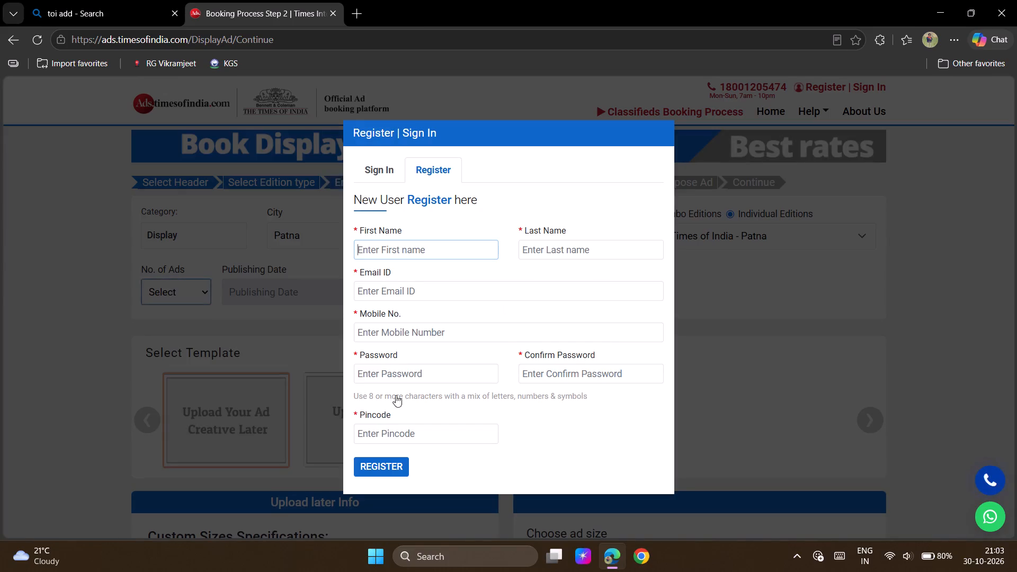
left_click(383, 172)
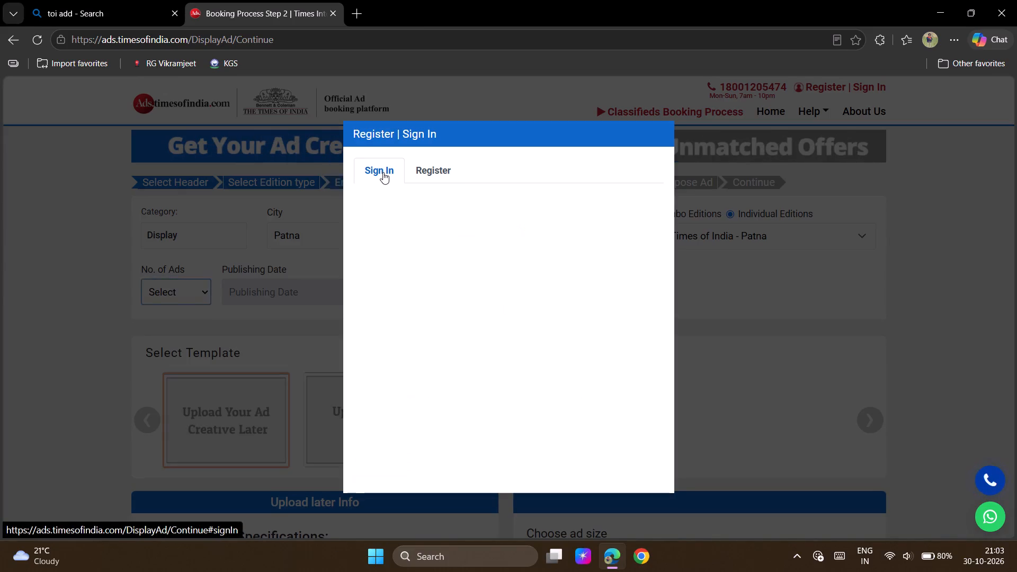
left_click(403, 269)
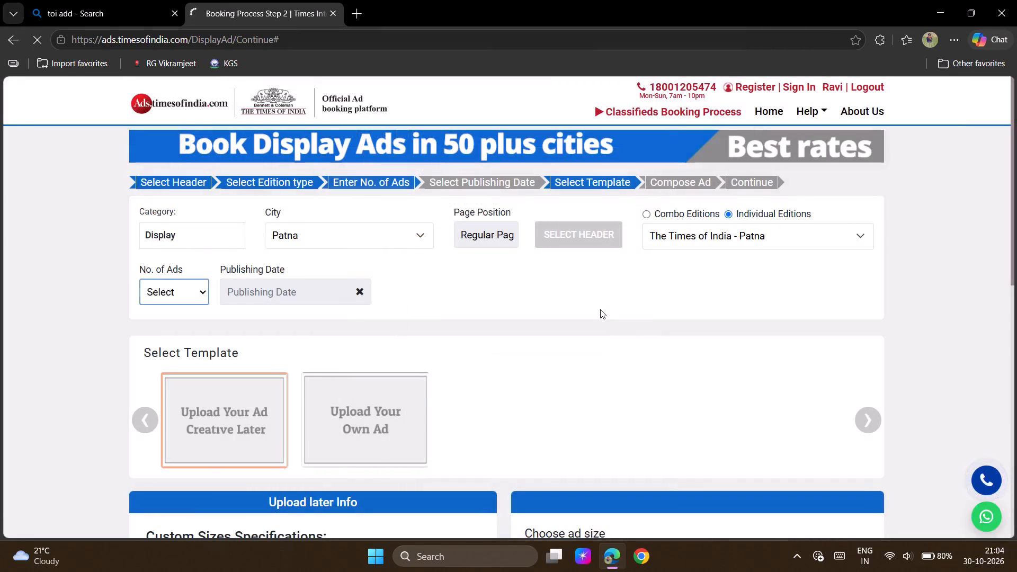
scroll(600, 309, "down", 1)
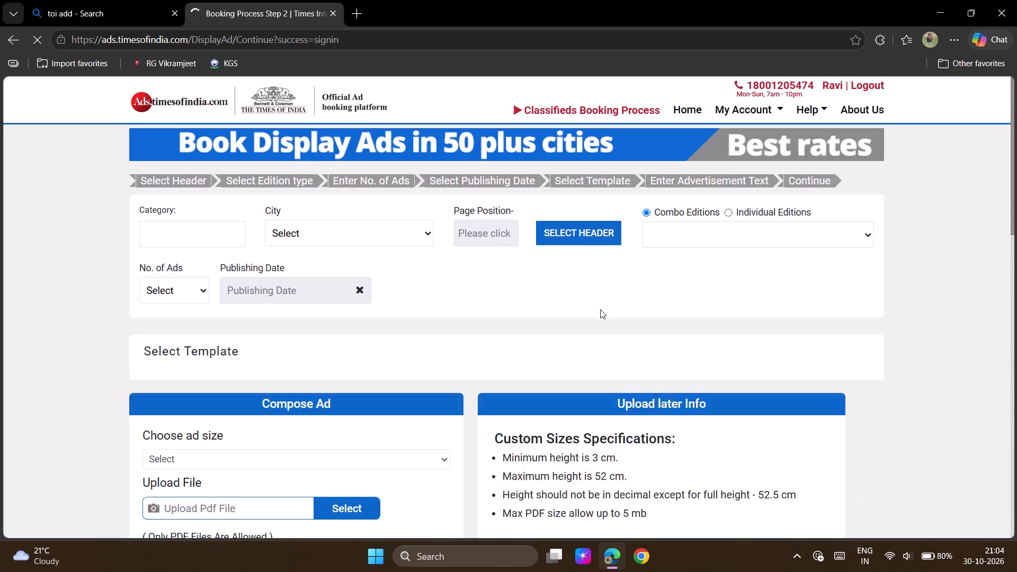
scroll(600, 309, "down", 1)
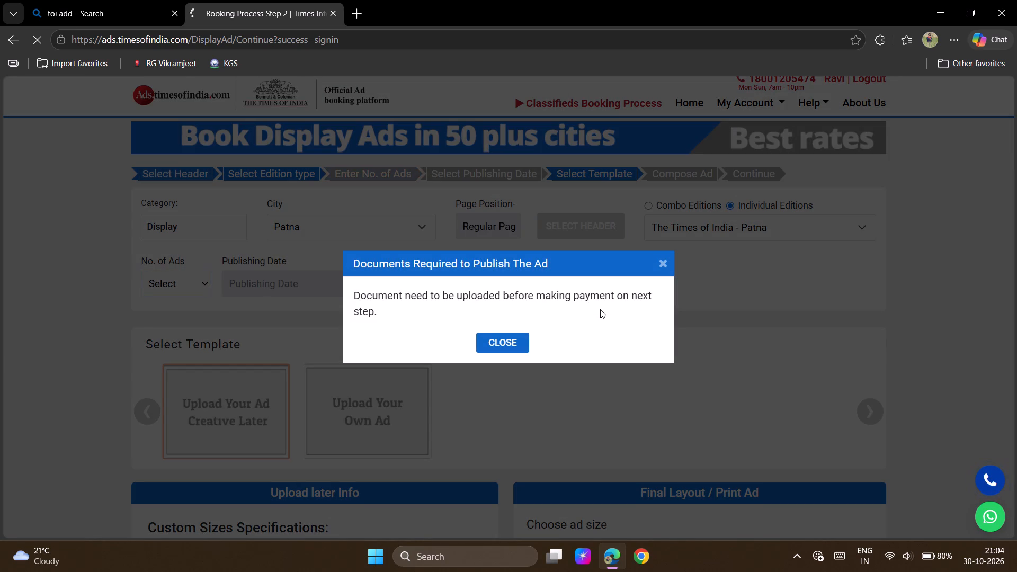
scroll(600, 309, "down", 1)
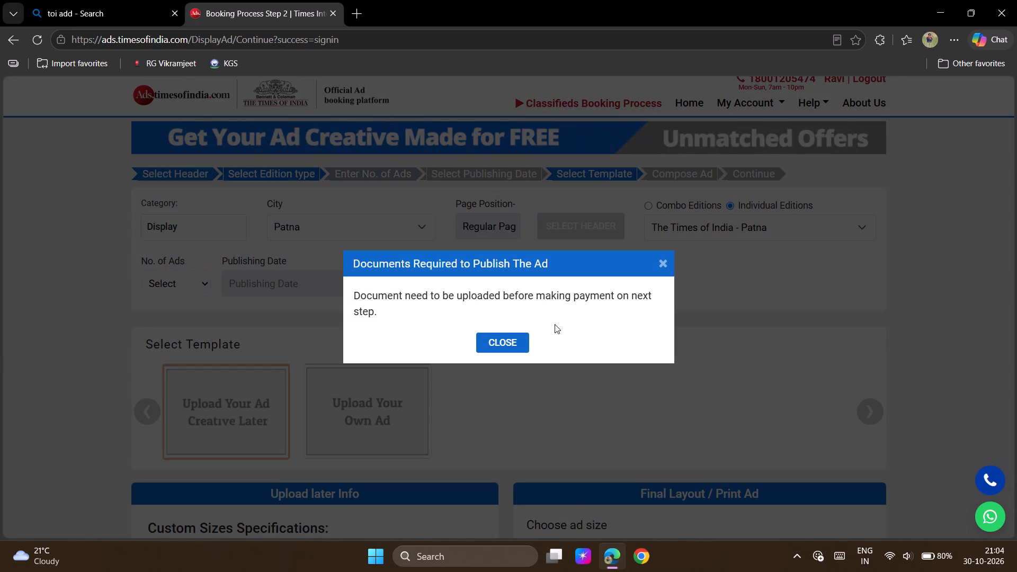
left_click(508, 341)
Set the number of ads to 6 and choose 04-11-2026 as the publishing date.
scroll(508, 341, "down", 1)
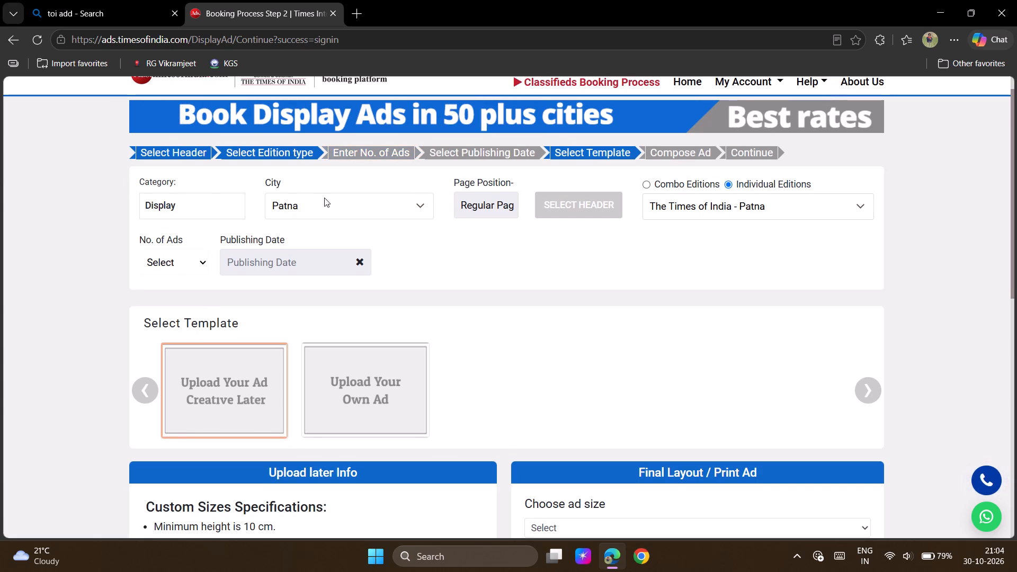
left_click(174, 261)
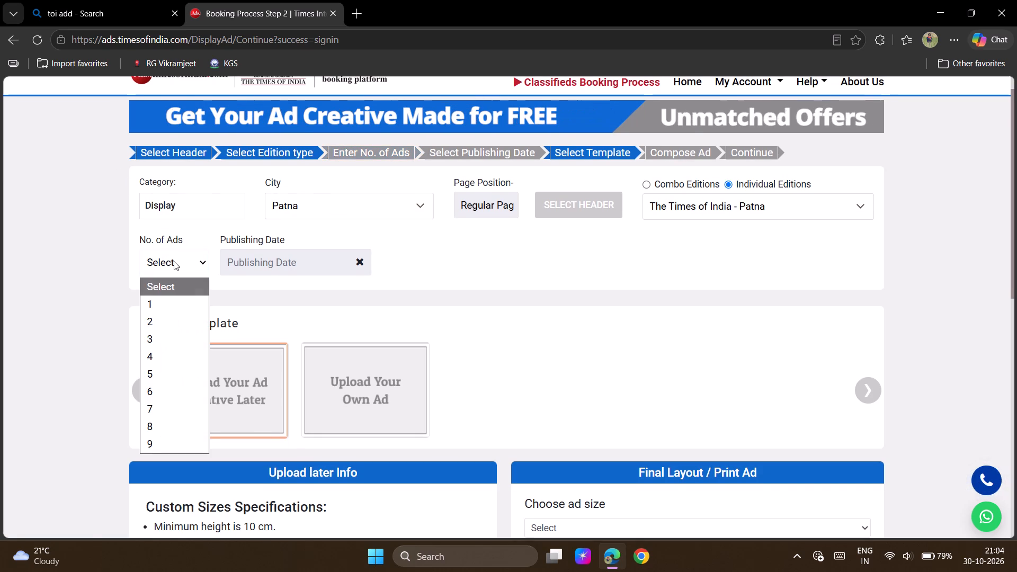
left_click(162, 390)
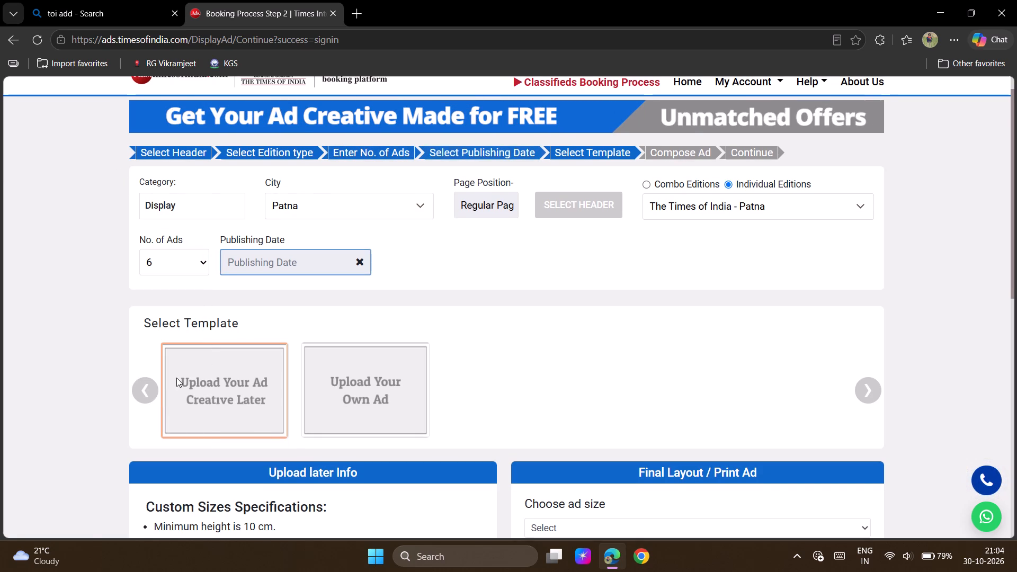
left_click(290, 264)
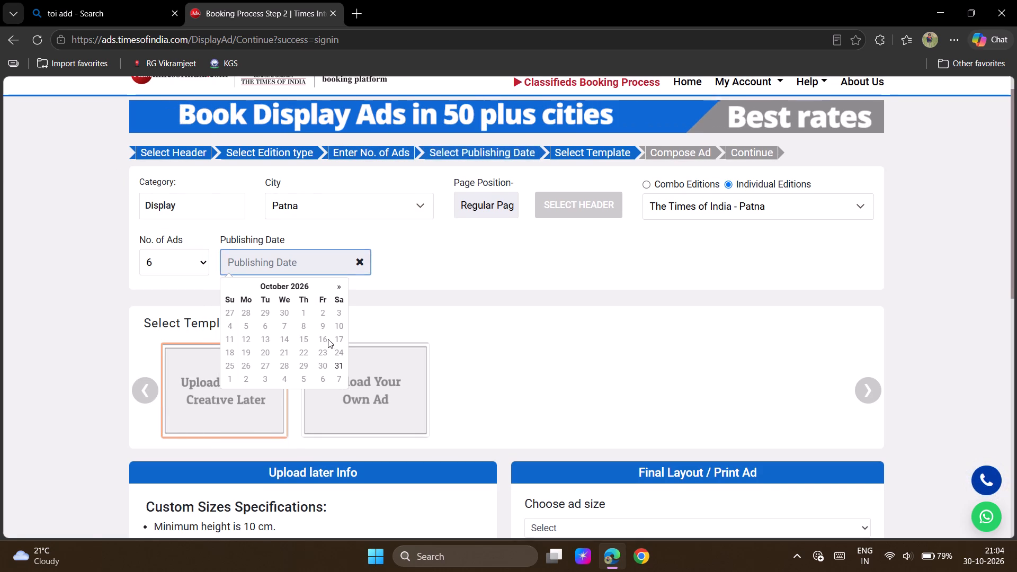
left_click(338, 287)
left_click(283, 324)
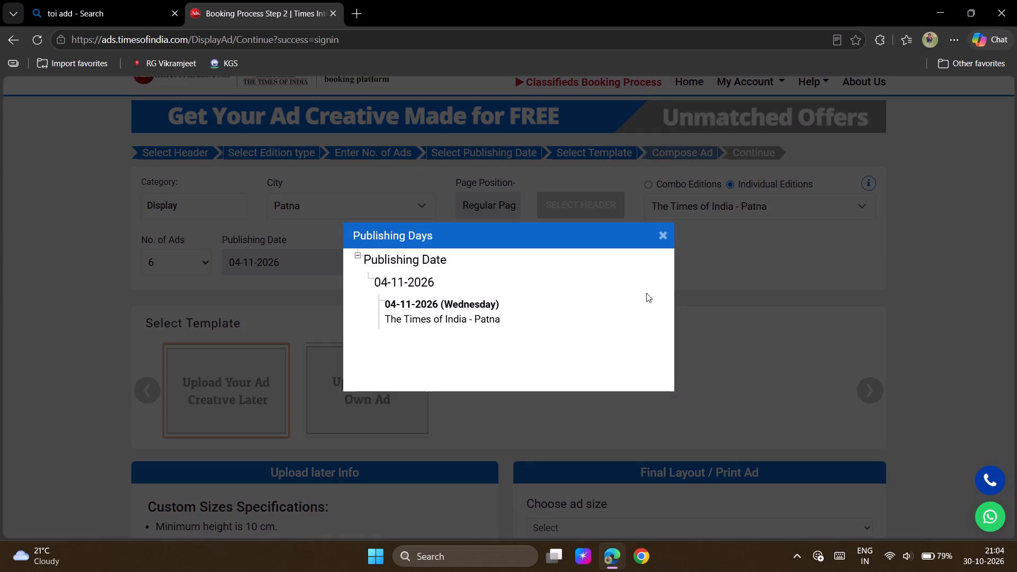
left_click(665, 236)
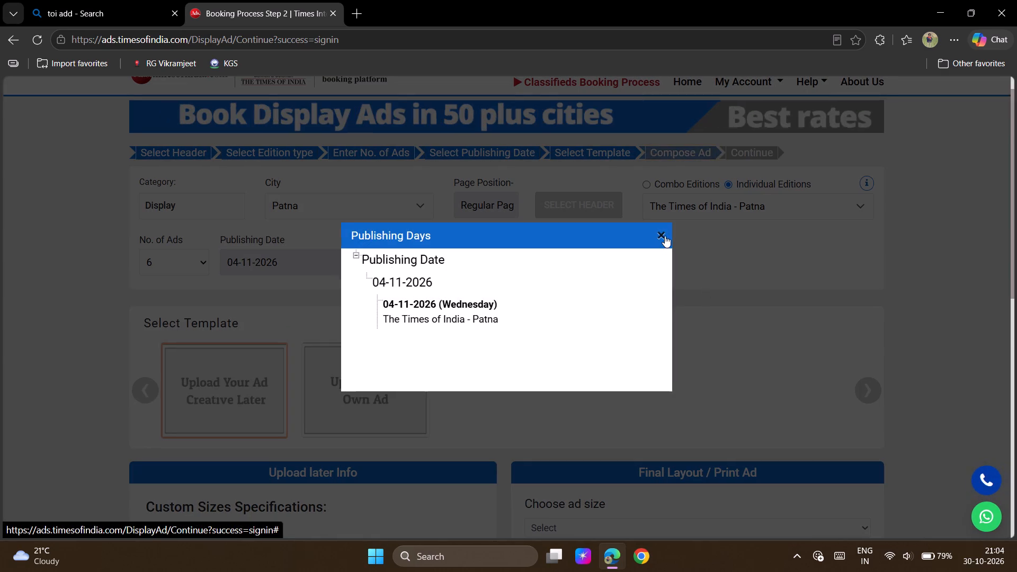
Examine the Upload Your Ad Creative Later template's custom size specifications and upload-later information.
scroll(528, 297, "down", 1)
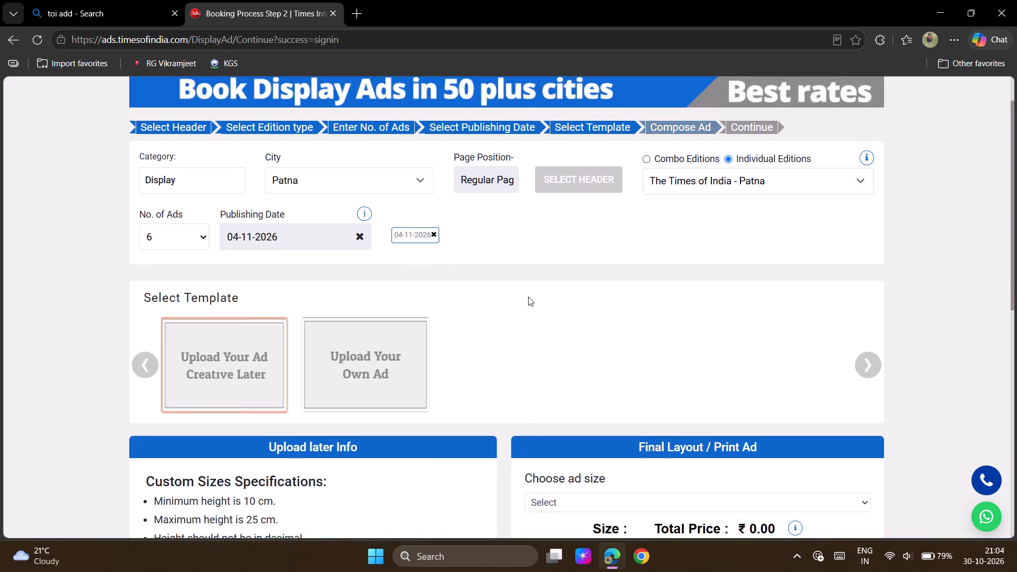
scroll(528, 297, "down", 2)
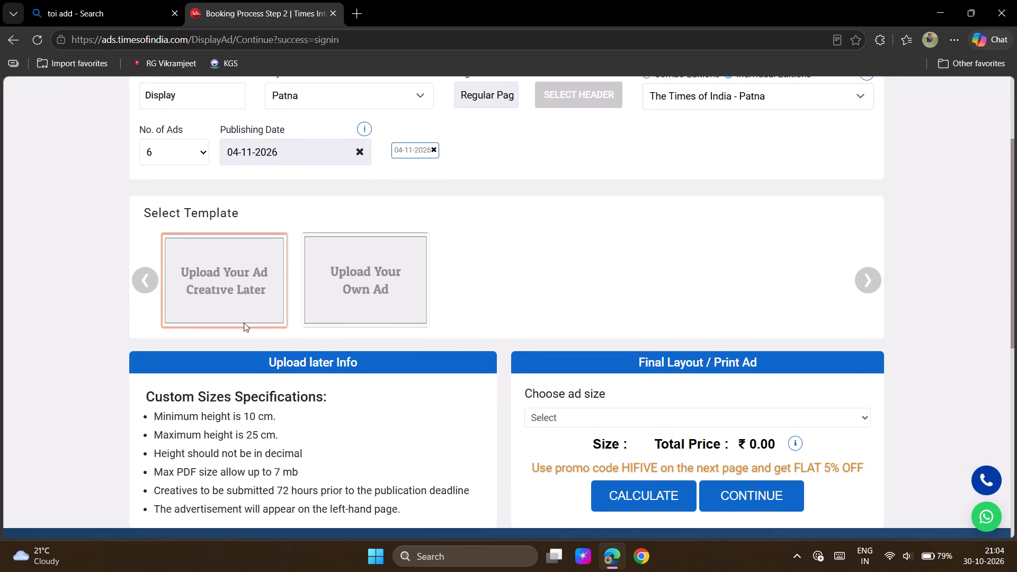
left_click(221, 274)
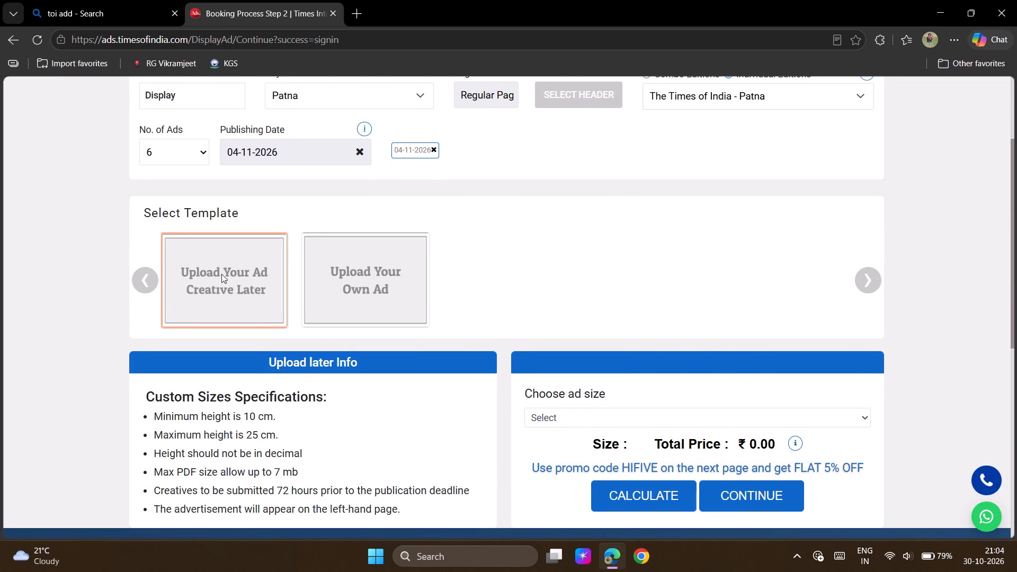
scroll(225, 297, "down", 1)
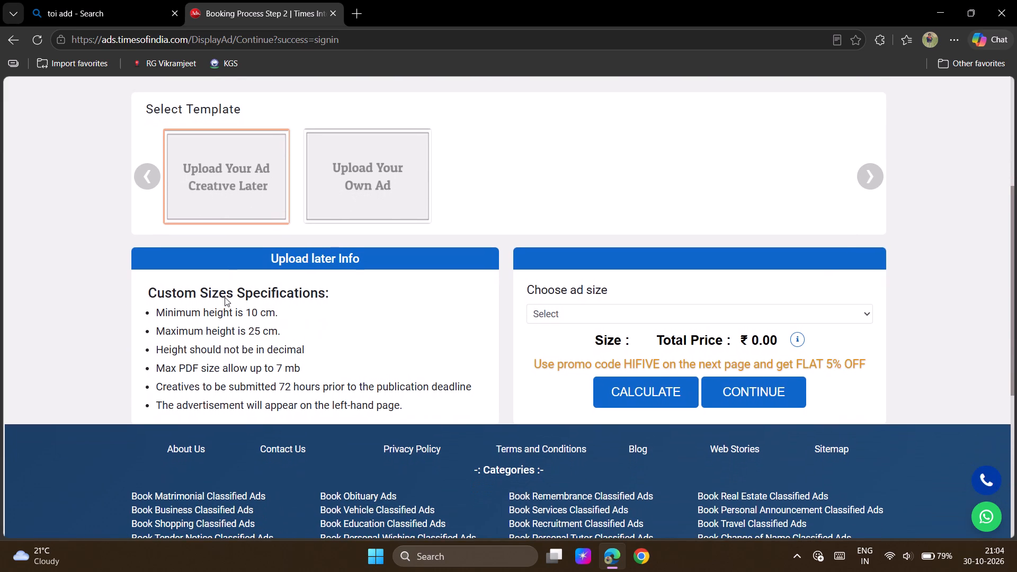
scroll(225, 297, "down", 1)
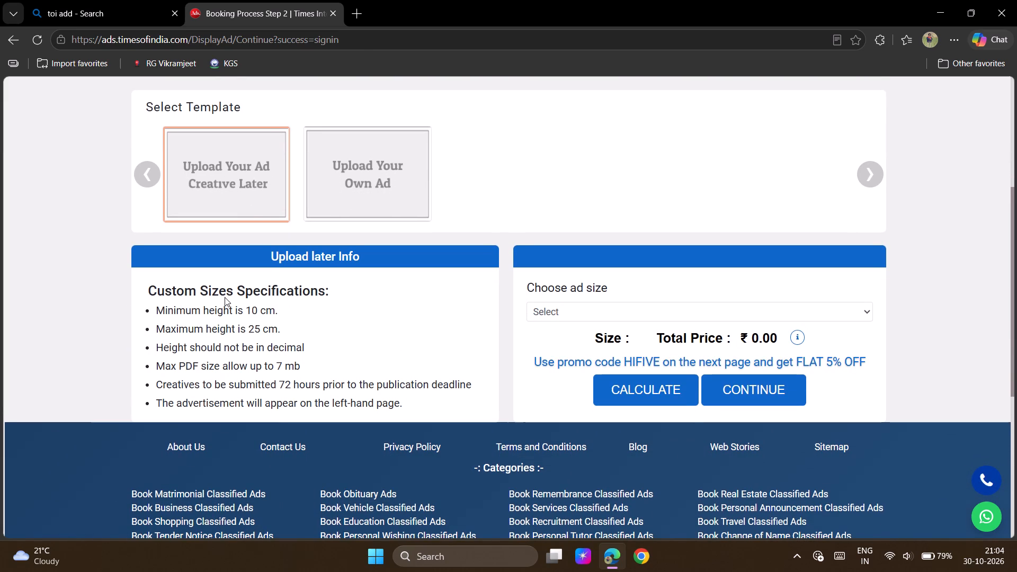
scroll(225, 297, "down", 3)
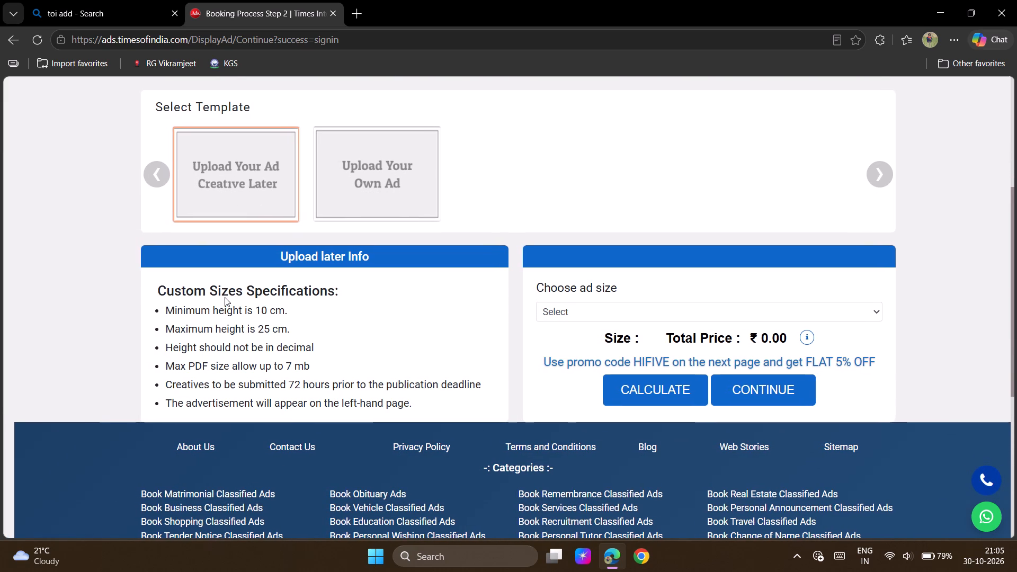
scroll(225, 297, "down", 2)
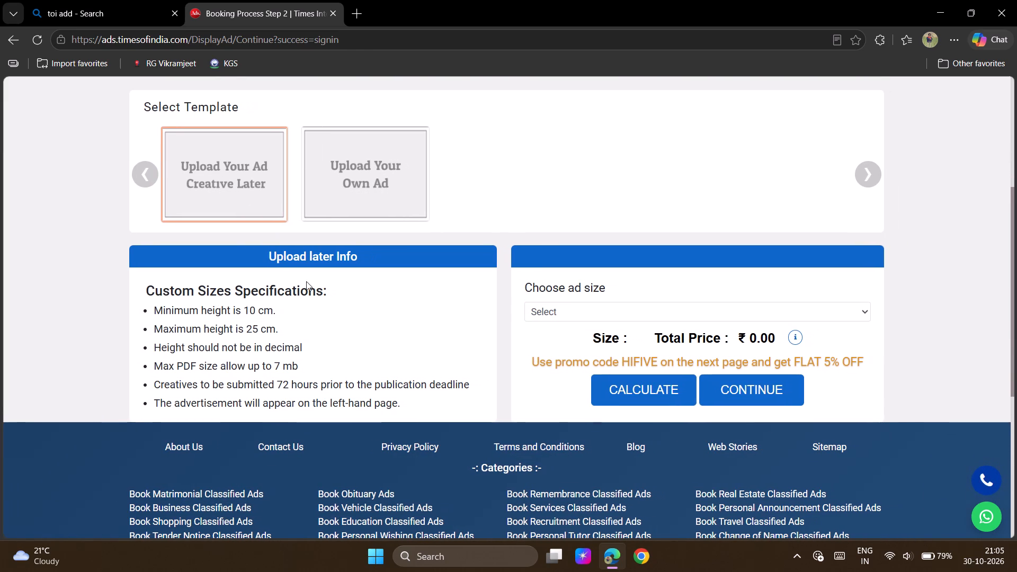
scroll(583, 151, "up", 2)
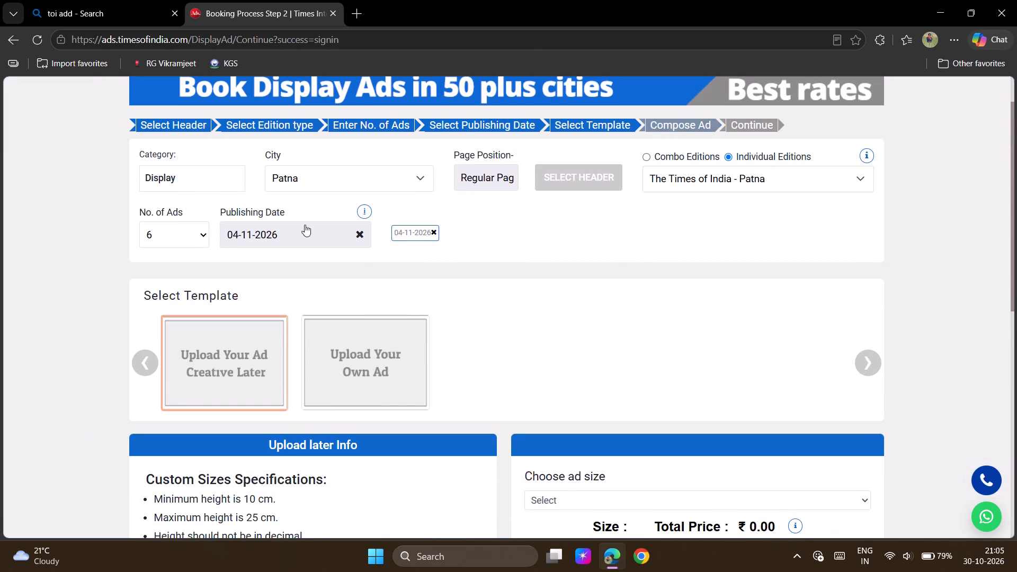
Check both available templates and select Upload Your Own Ad for the booking.
left_click(156, 364)
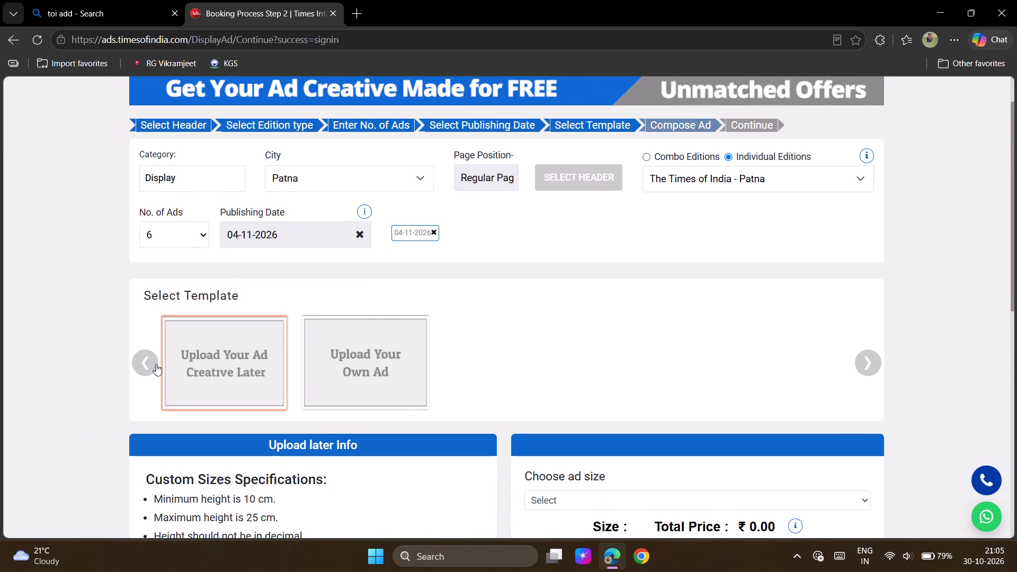
left_click(145, 363)
left_click(236, 352)
triple_click(236, 352)
left_click(236, 352)
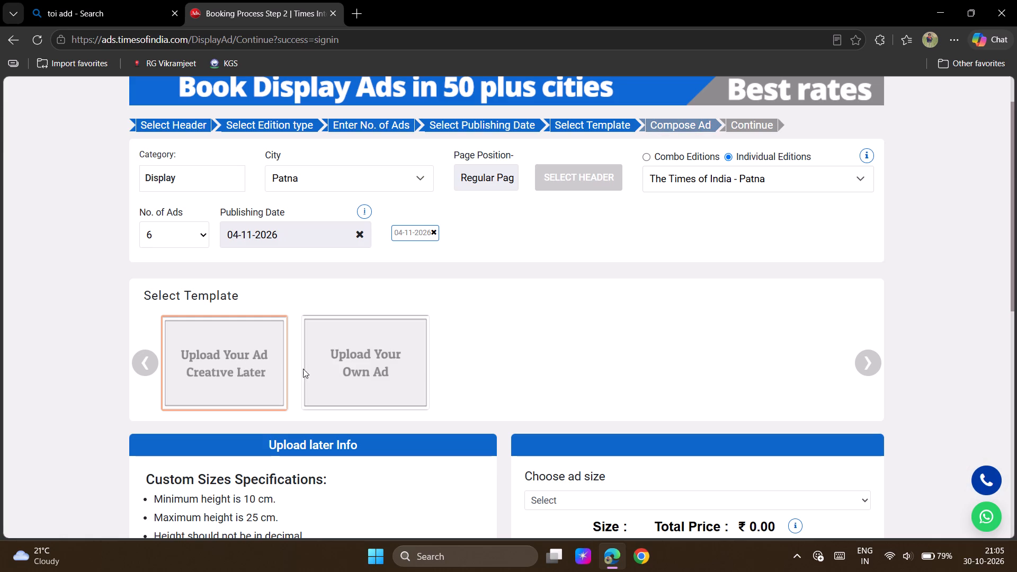
left_click(347, 369)
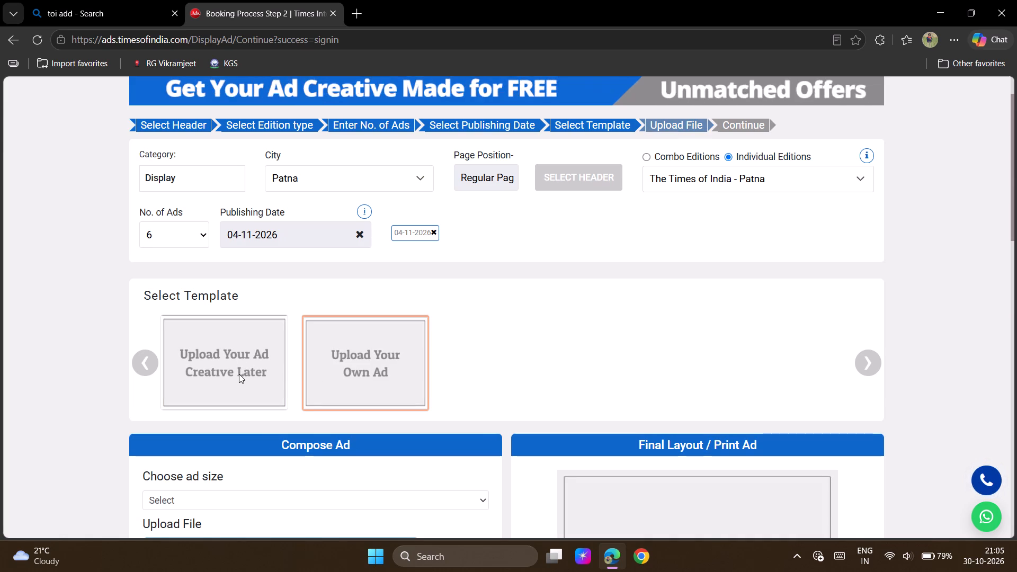
scroll(238, 374, "down", 1)
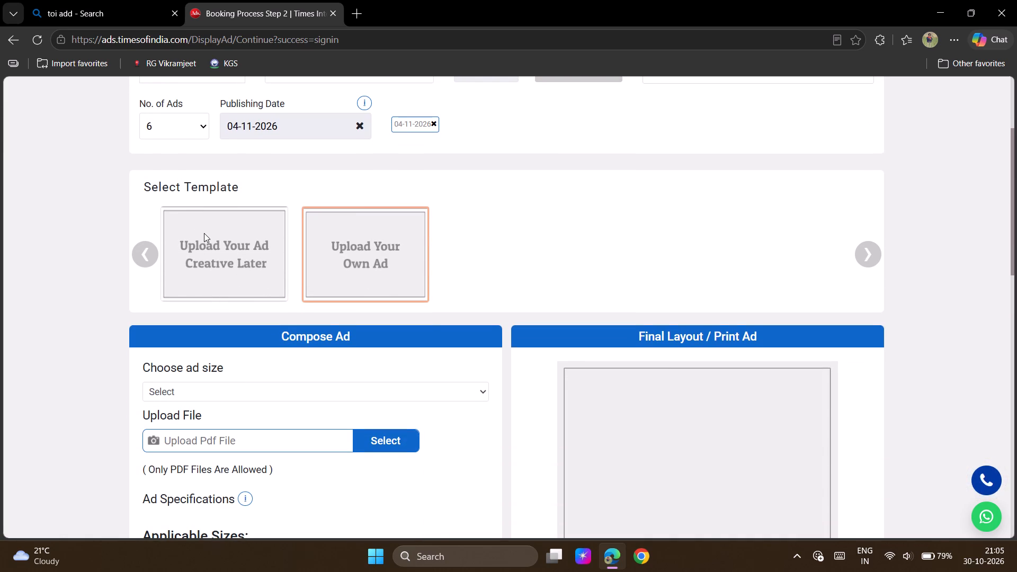
left_click(204, 233)
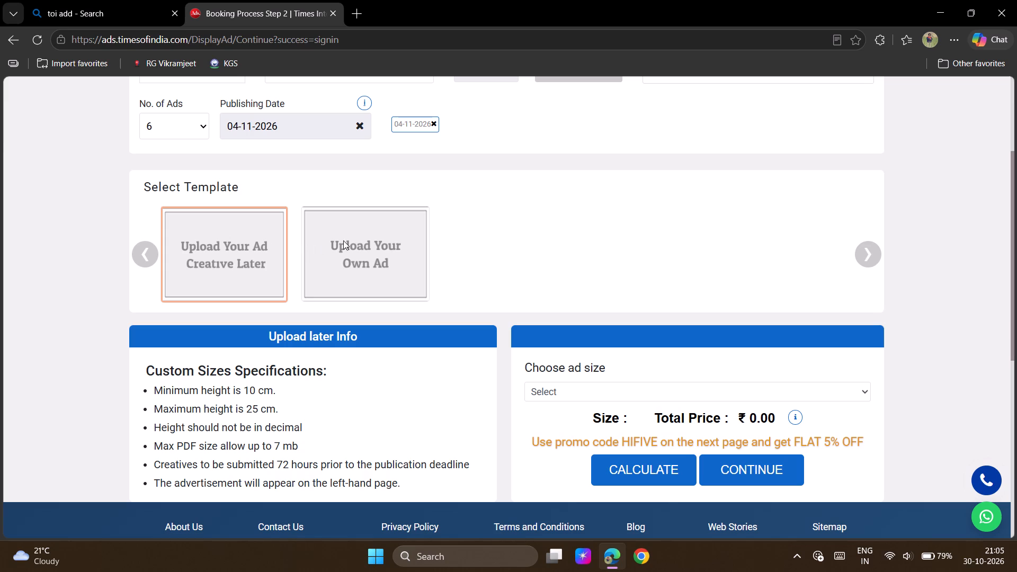
left_click(355, 240)
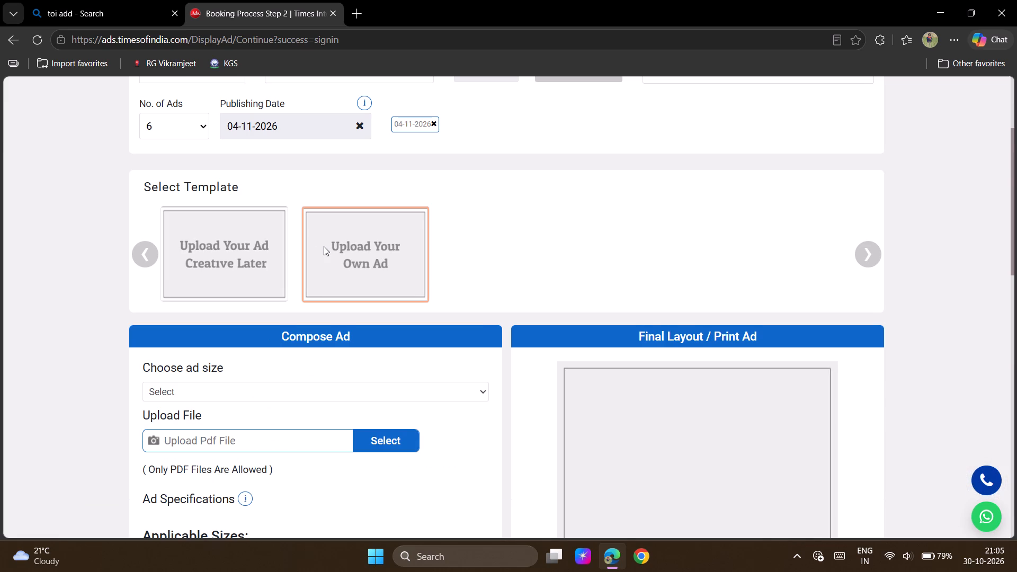
Set the ad size to 20cm x 12cm.
scroll(324, 246, "down", 2)
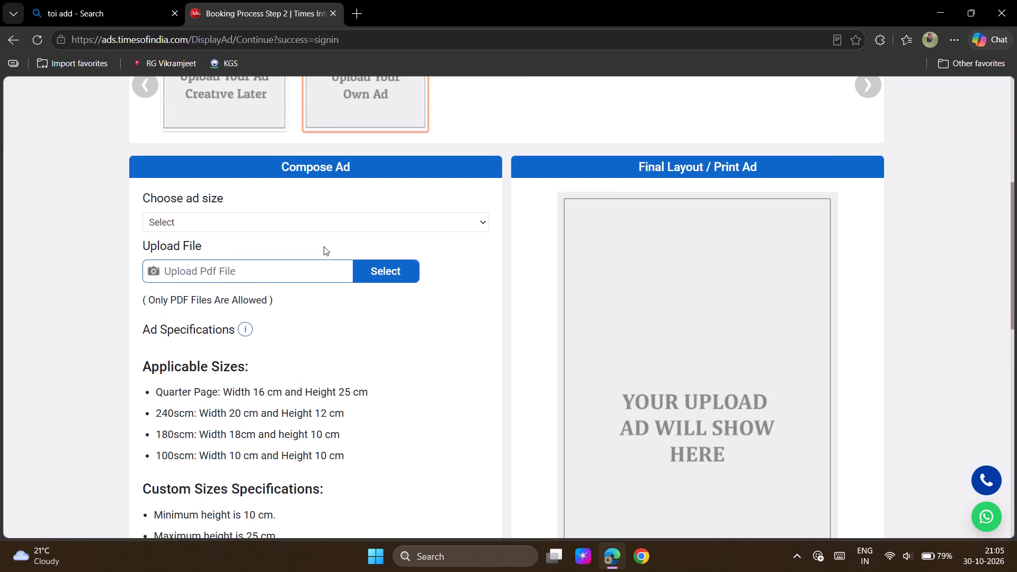
left_click(200, 228)
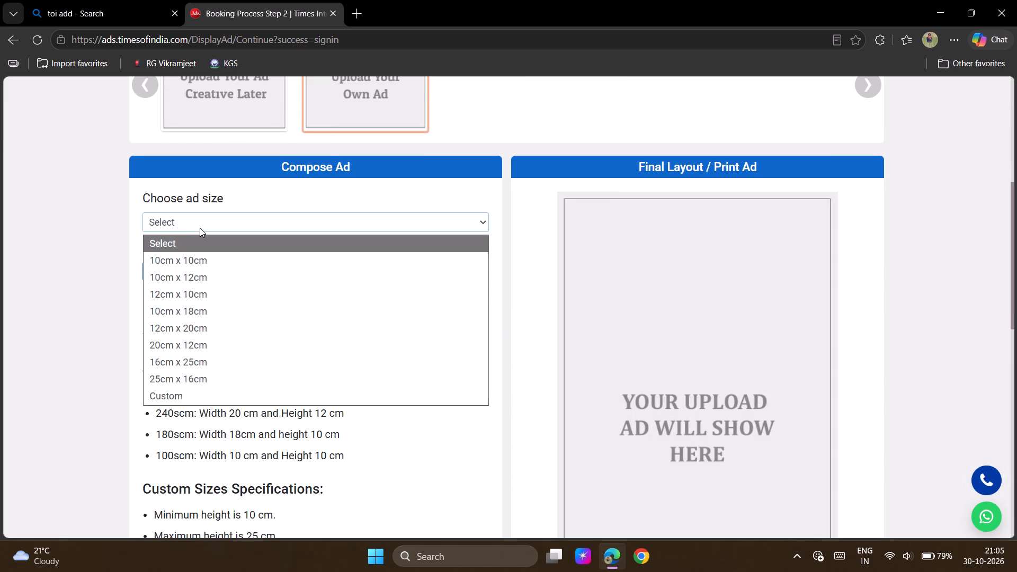
left_click(200, 344)
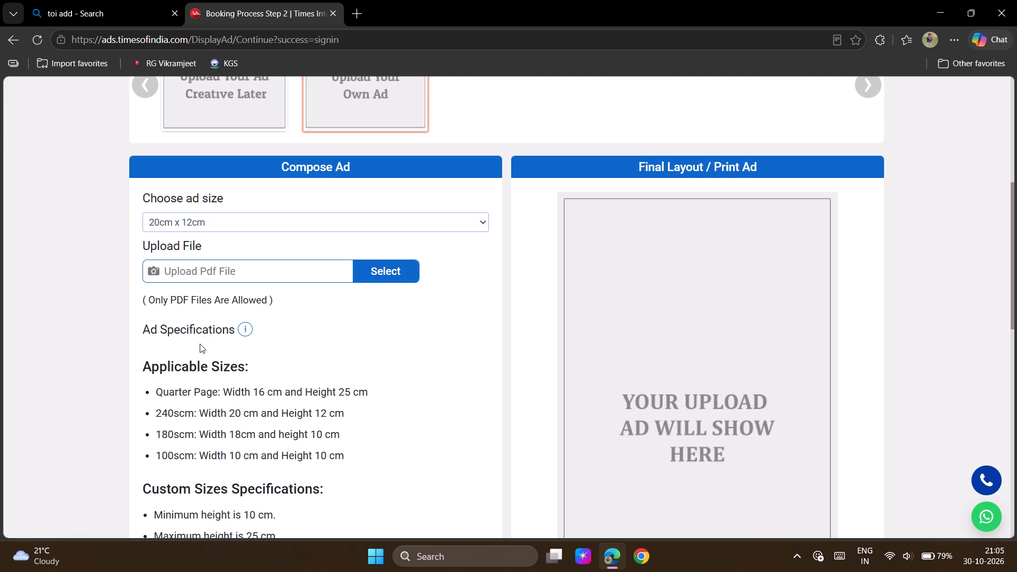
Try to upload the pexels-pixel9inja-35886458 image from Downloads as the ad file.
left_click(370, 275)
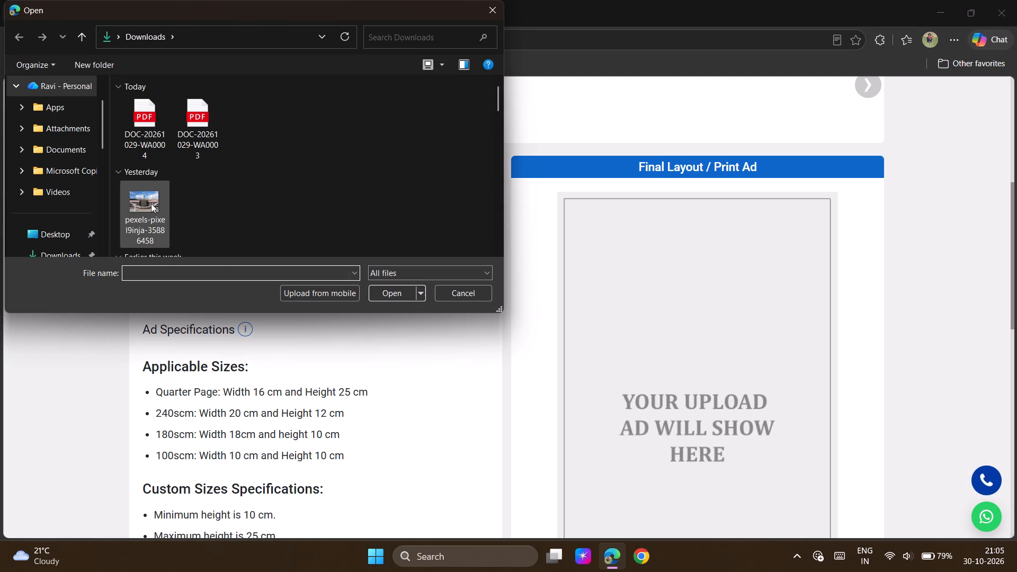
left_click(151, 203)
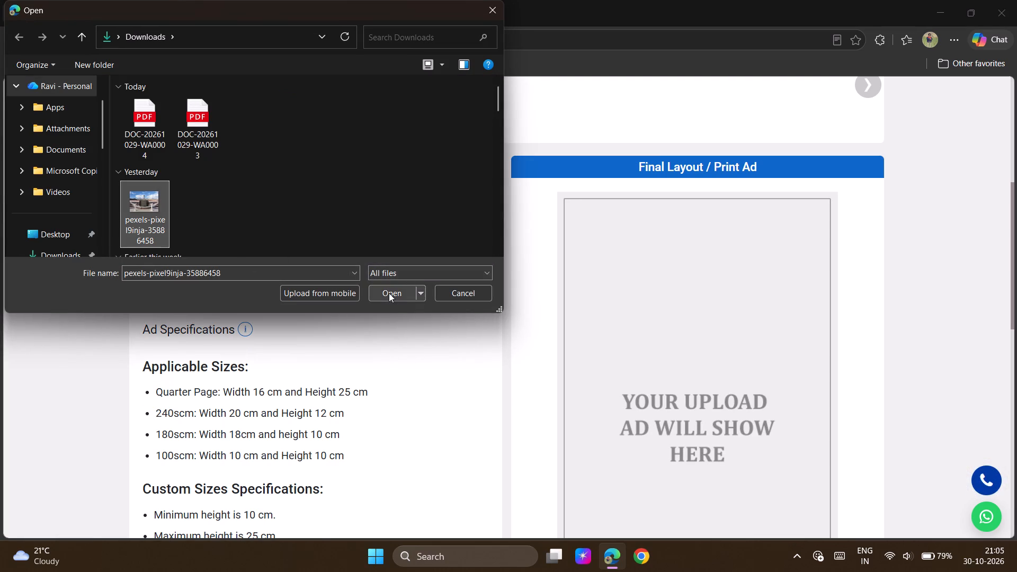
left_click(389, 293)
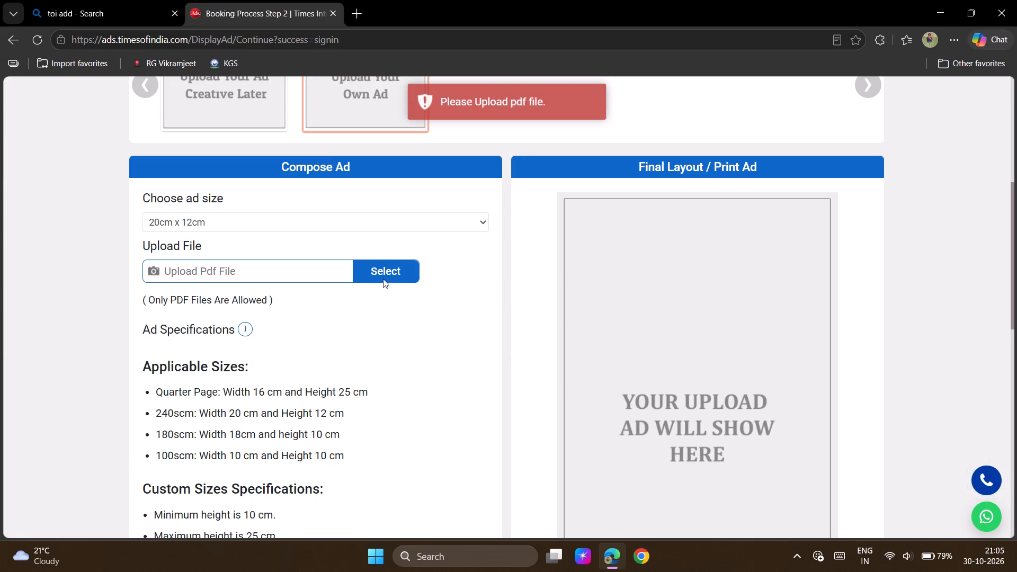
Upload the India Missile Systems PDF from Downloads as the ad creative.
left_click(376, 272)
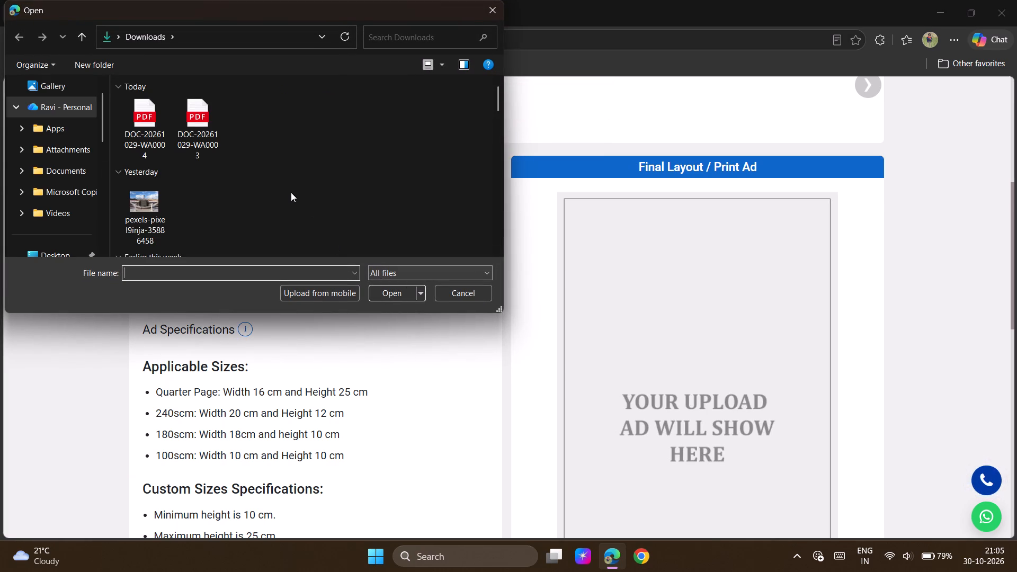
scroll(291, 192, "down", 1)
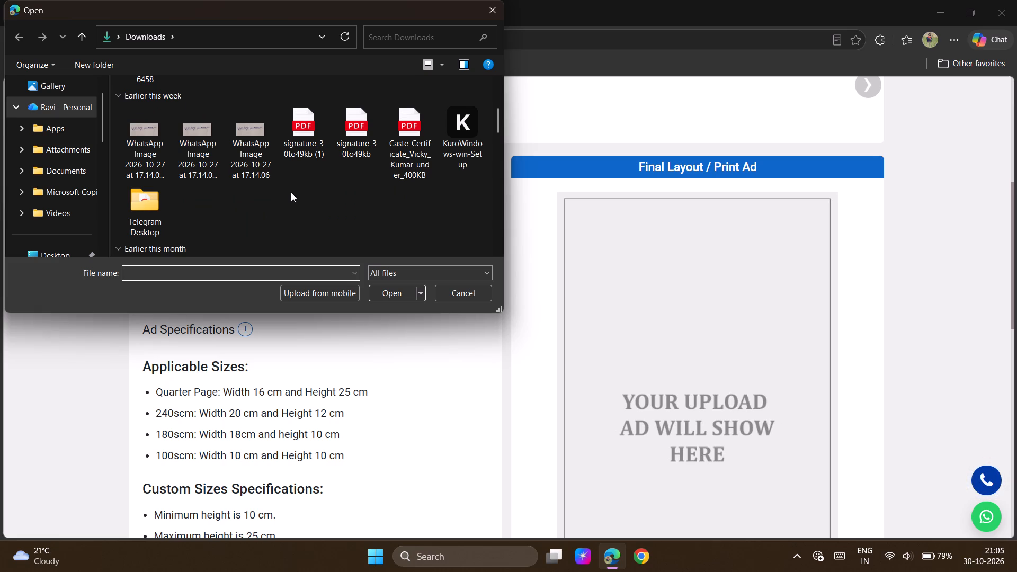
scroll(291, 192, "down", 2)
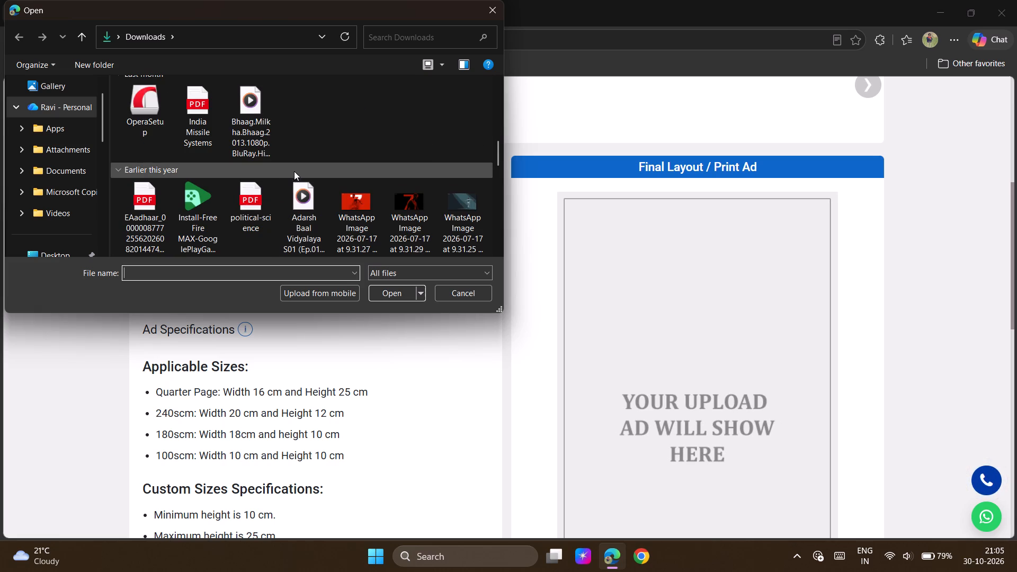
left_click(204, 126)
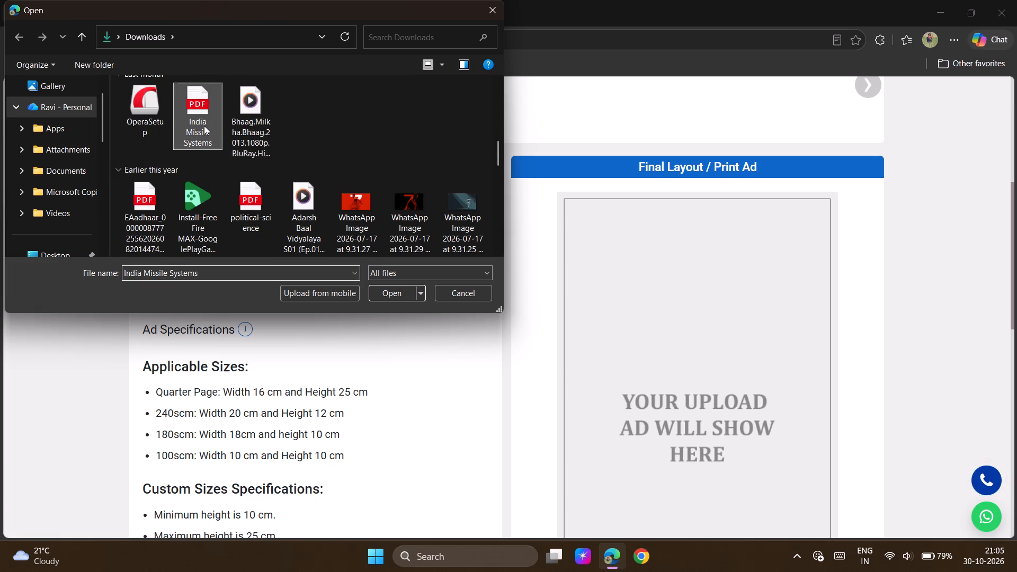
left_click(392, 296)
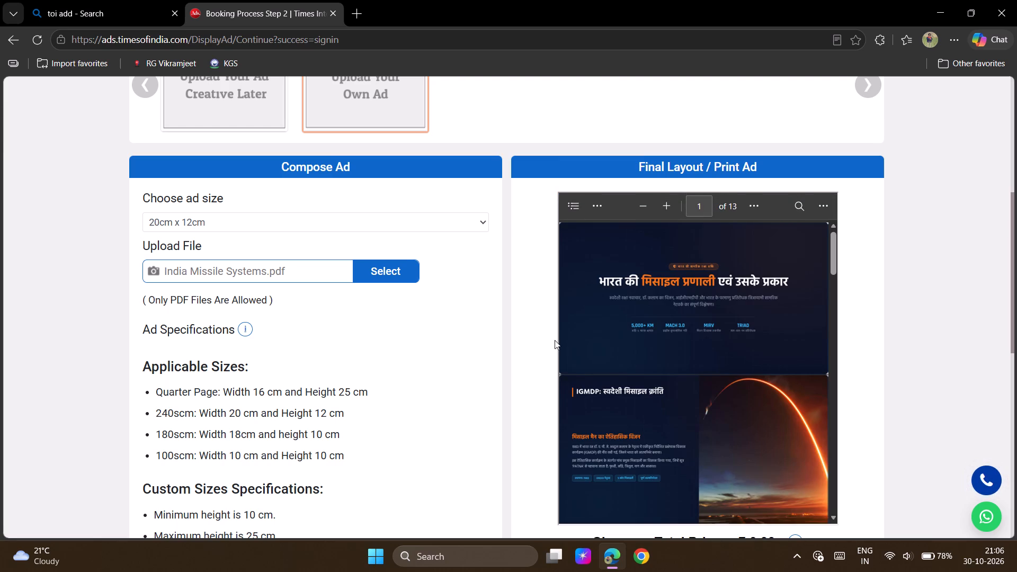
Examine the pages of the uploaded PDF in the final print layout, along with the ad specifications.
scroll(652, 298, "down", 4)
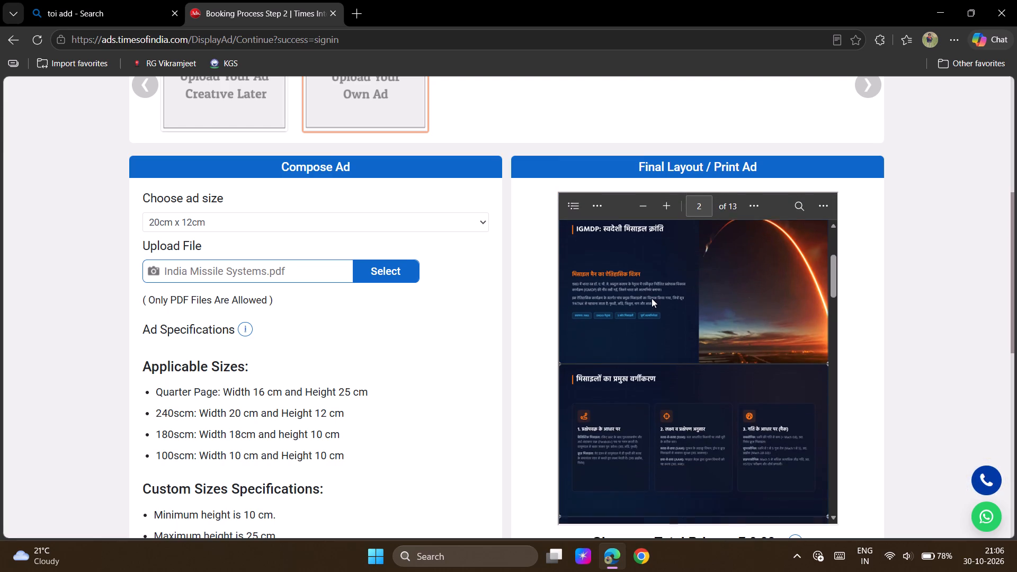
scroll(652, 298, "down", 1)
scroll(506, 311, "up", 1)
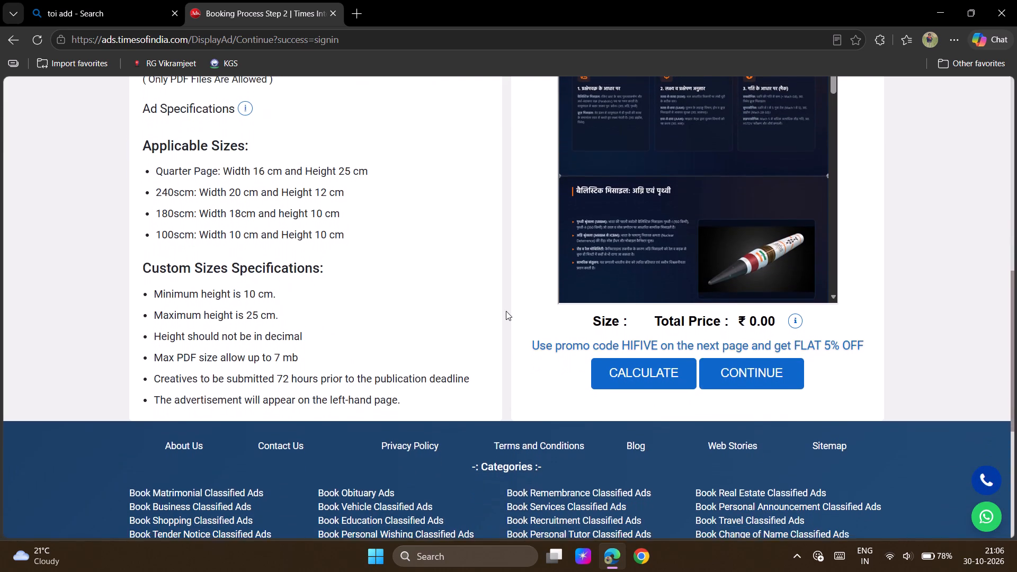
scroll(506, 311, "up", 1)
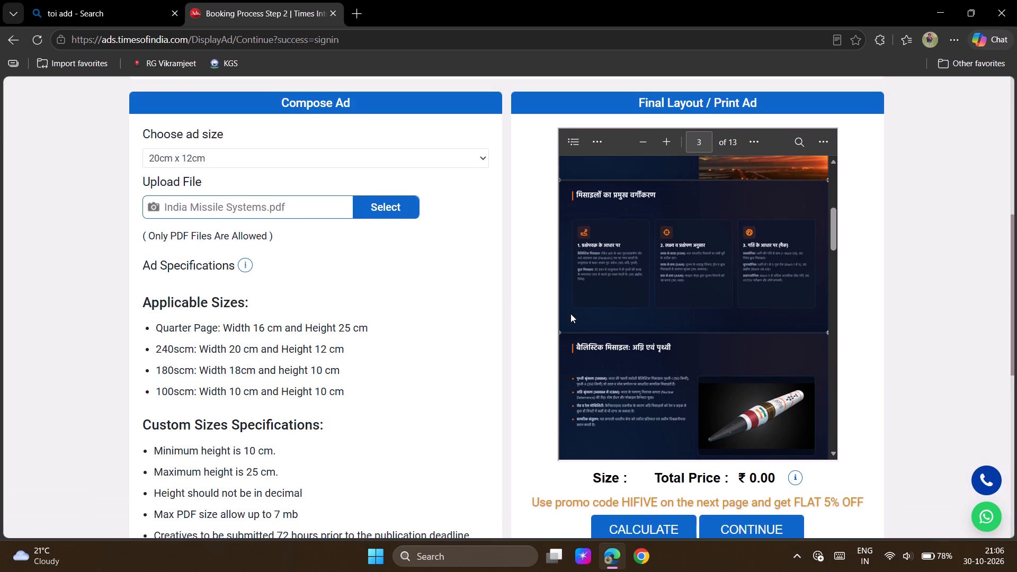
scroll(731, 314, "down", 3)
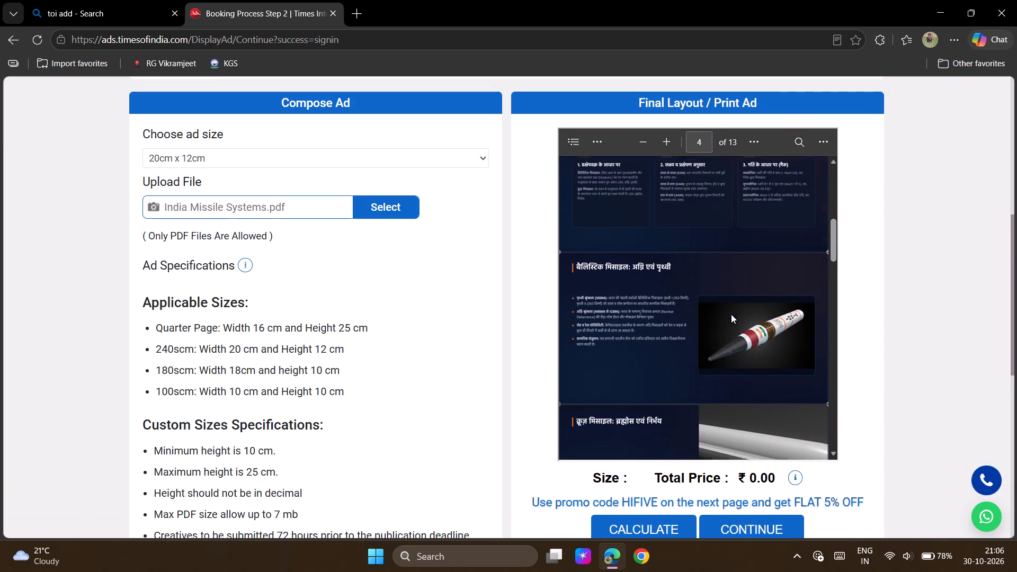
scroll(731, 314, "down", 5)
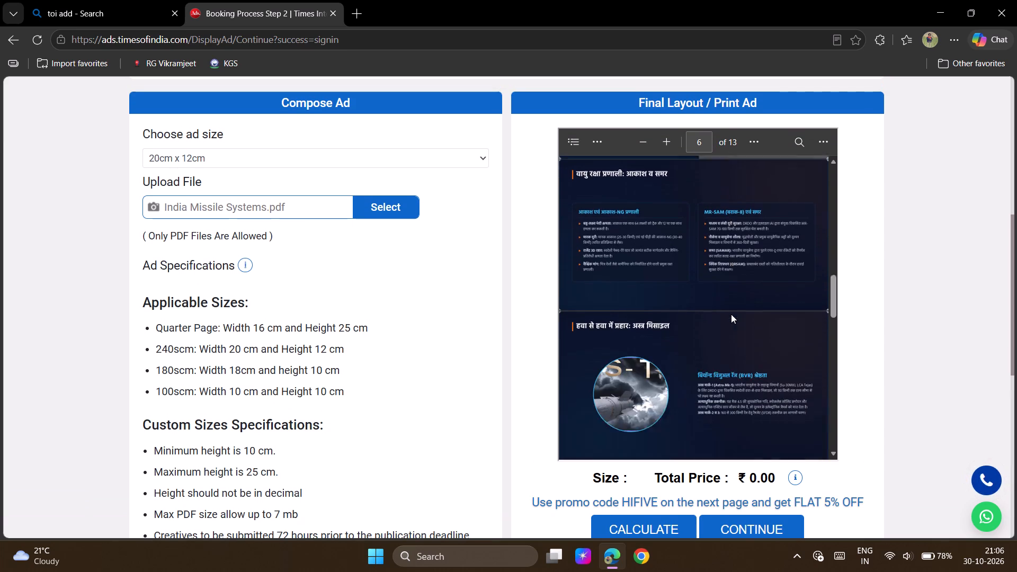
scroll(731, 314, "up", 3)
scroll(731, 314, "right", 1)
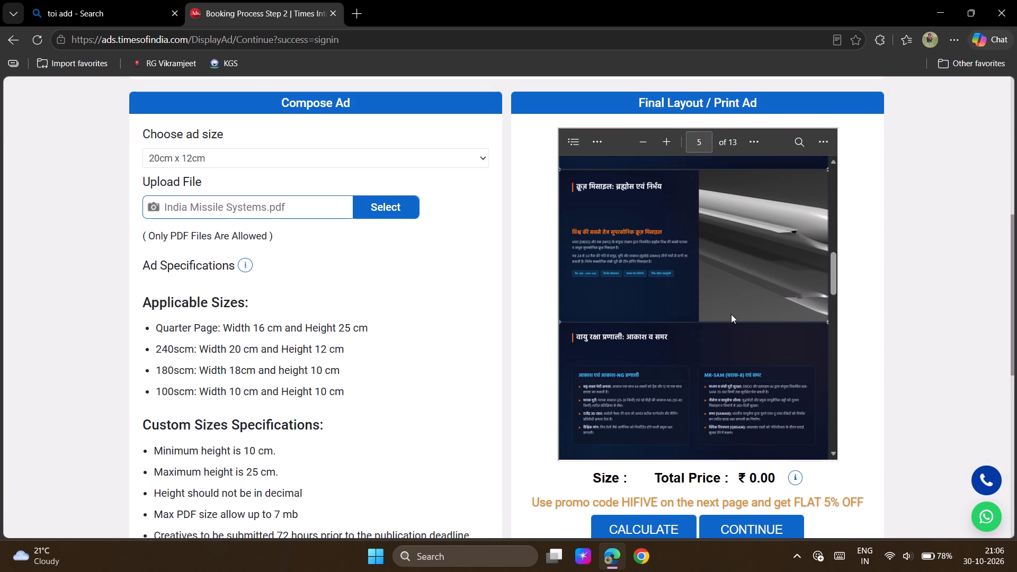
scroll(731, 314, "right", 1)
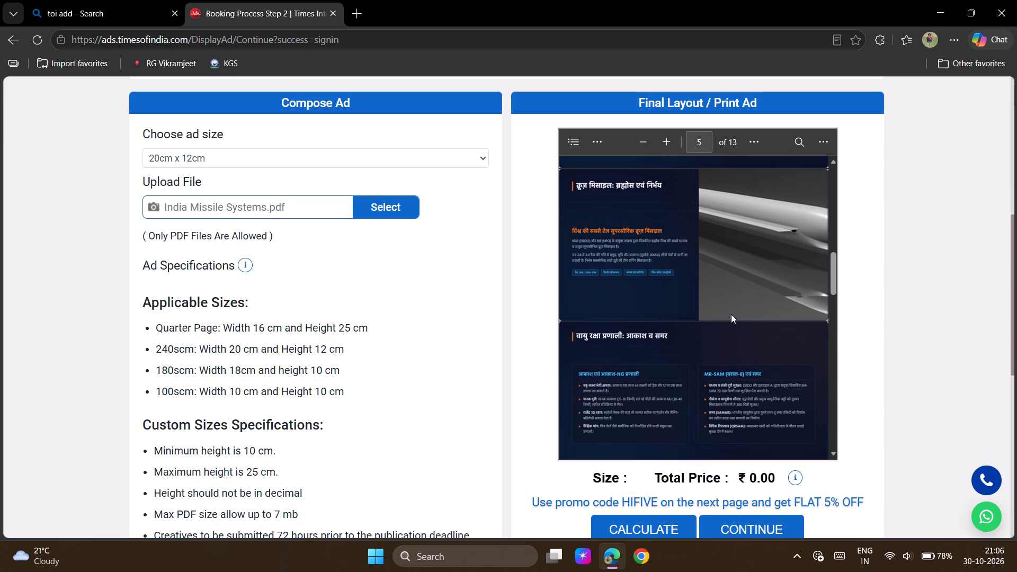
scroll(731, 314, "right", 1)
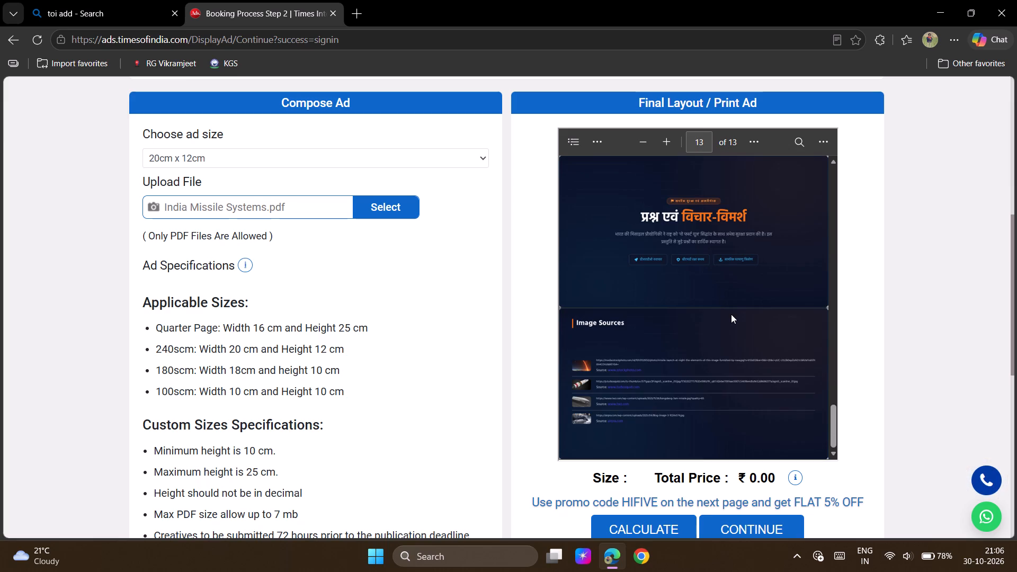
scroll(731, 314, "down", 1)
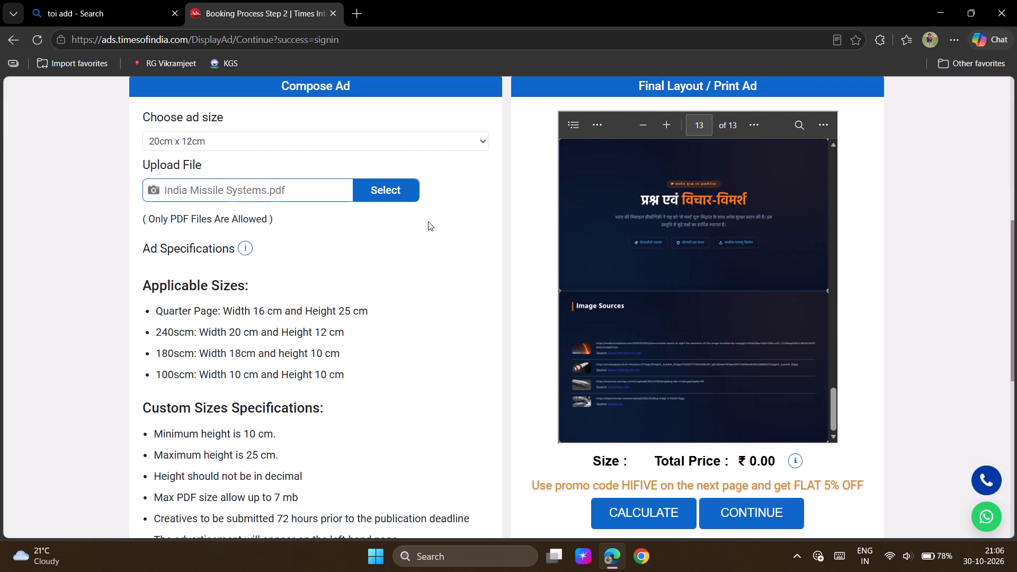
scroll(263, 317, "up", 1)
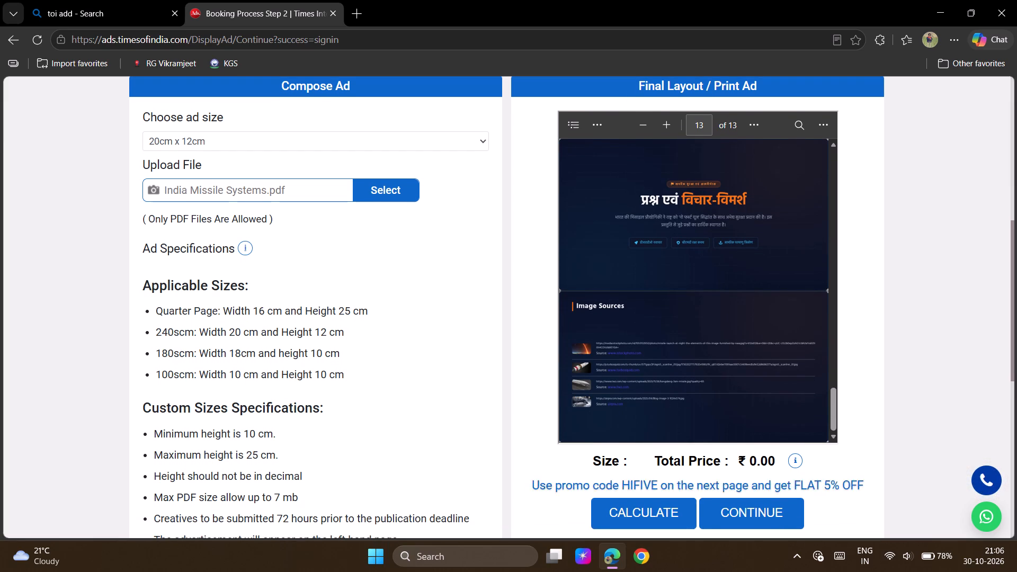
scroll(263, 317, "up", 1)
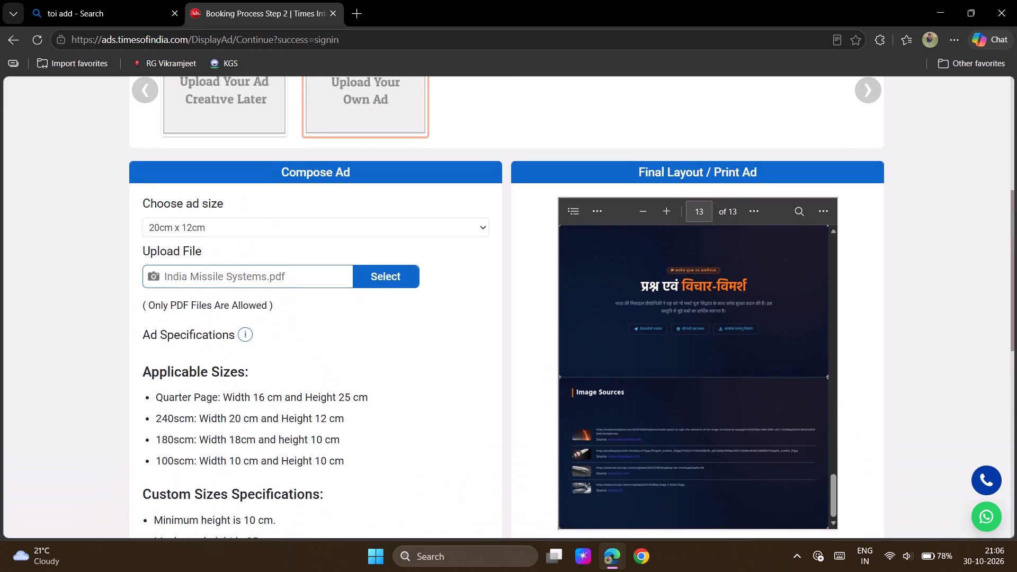
scroll(263, 317, "up", 1)
scroll(651, 373, "up", 3)
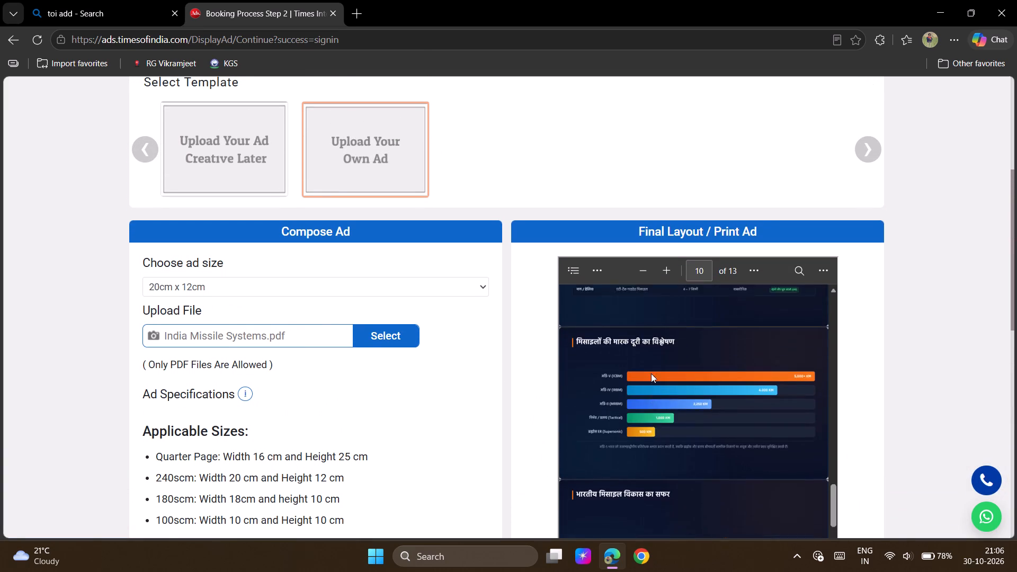
scroll(651, 373, "up", 9)
scroll(651, 373, "down", 1)
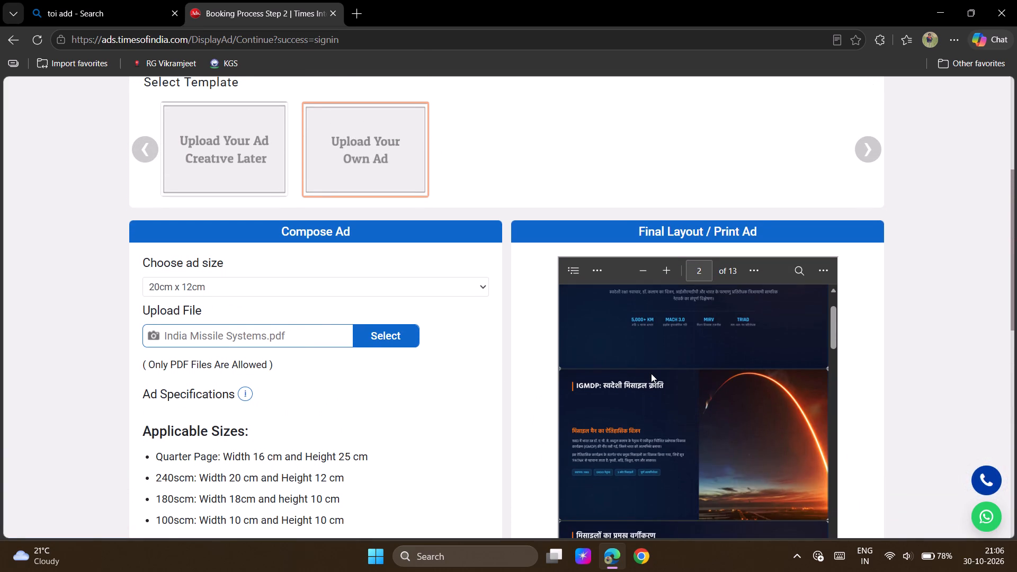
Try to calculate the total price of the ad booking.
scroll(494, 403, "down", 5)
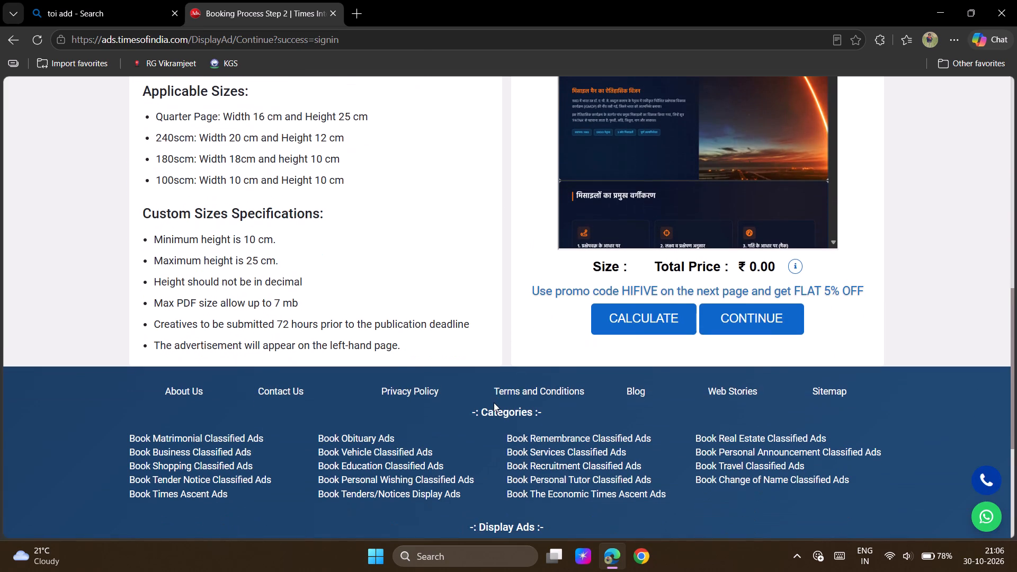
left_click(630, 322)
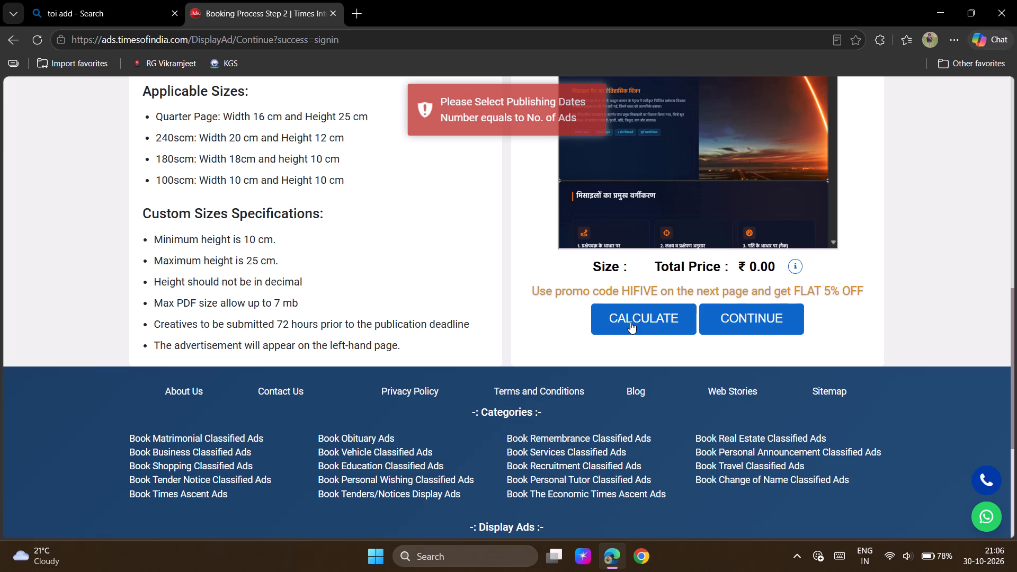
Set the number of ads to 9, choose 04-11-2026 as the publishing date and dismiss the publishing days summary.
scroll(622, 168, "up", 2)
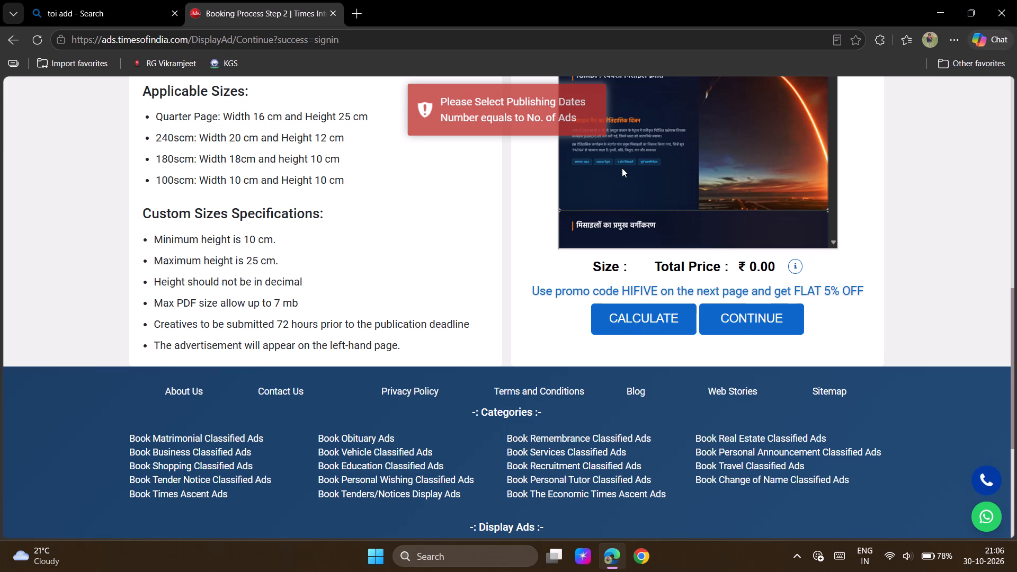
scroll(622, 168, "up", 3)
scroll(448, 204, "up", 2)
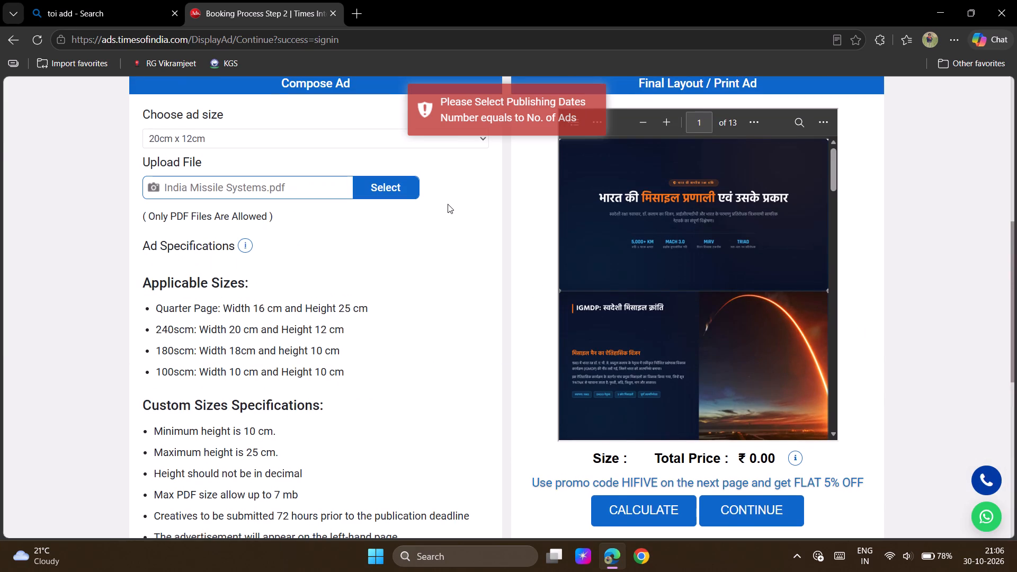
scroll(701, 283, "up", 6)
scroll(524, 281, "down", 1)
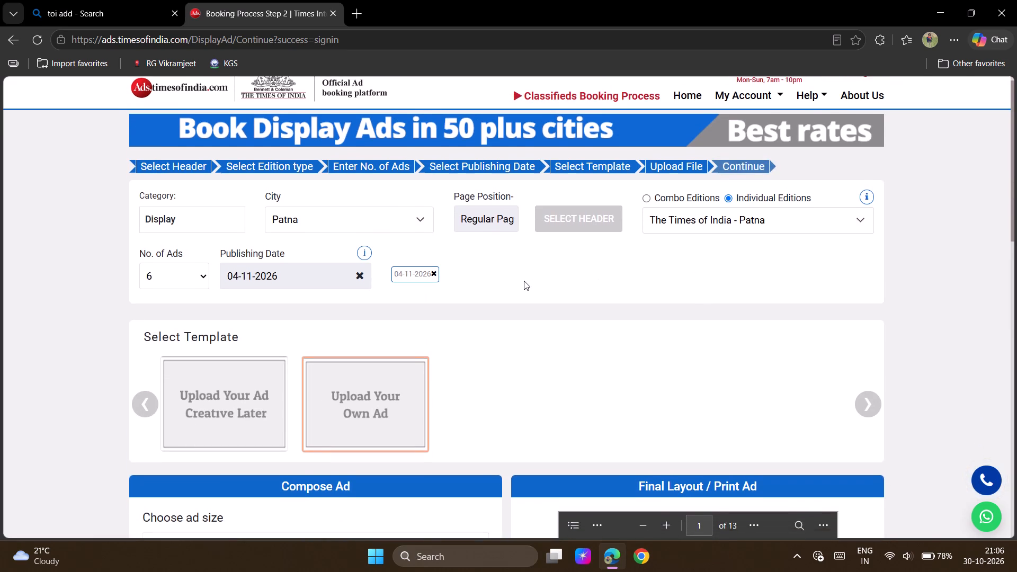
scroll(524, 281, "down", 1)
left_click(192, 239)
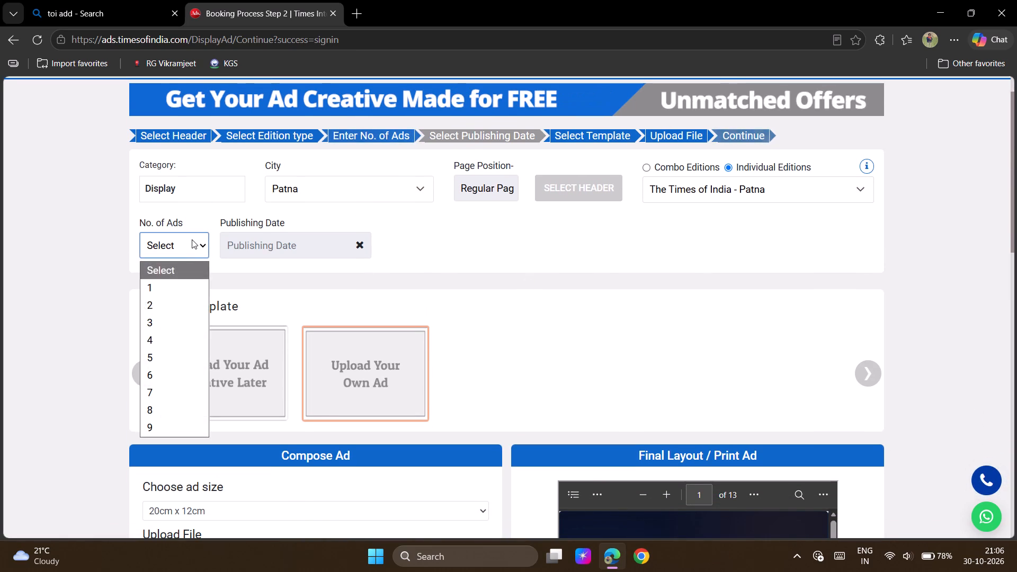
scroll(179, 384, "down", 2)
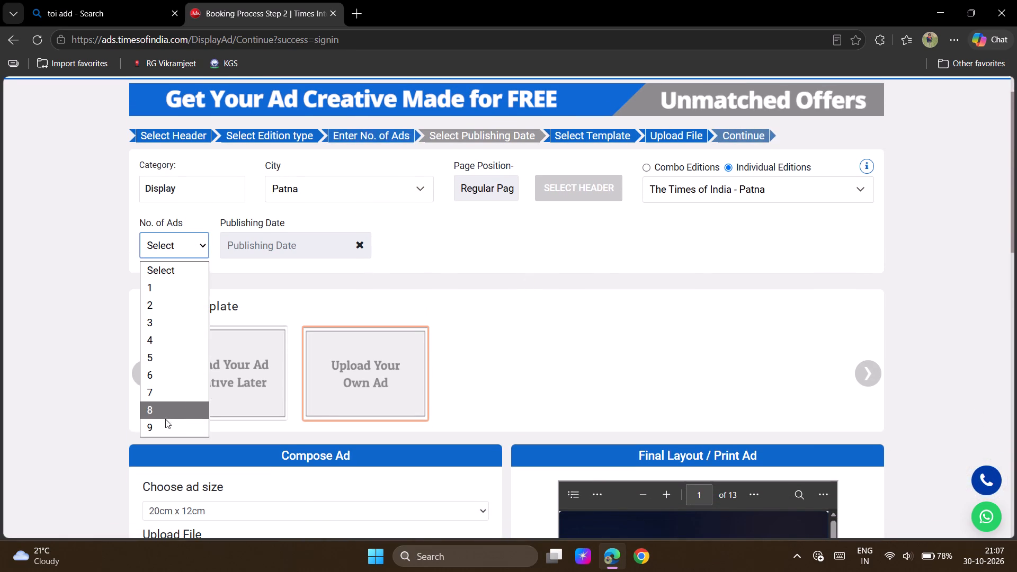
left_click(165, 419)
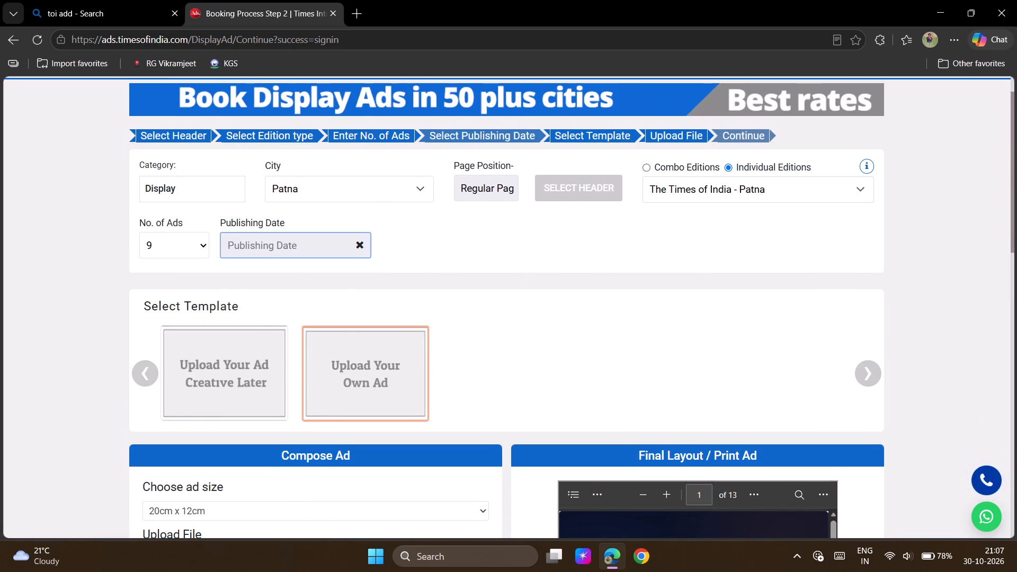
left_click(302, 251)
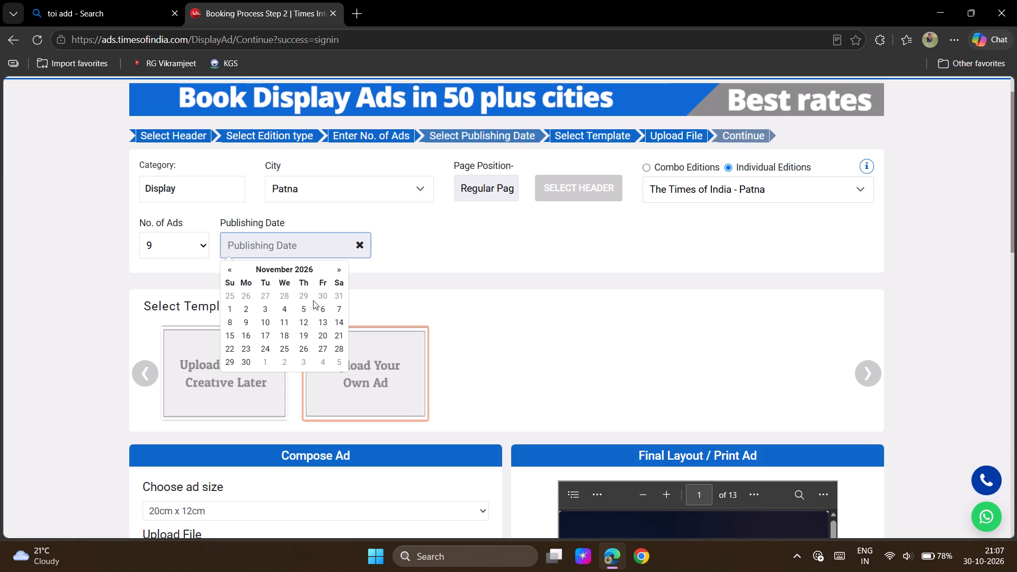
left_click(284, 308)
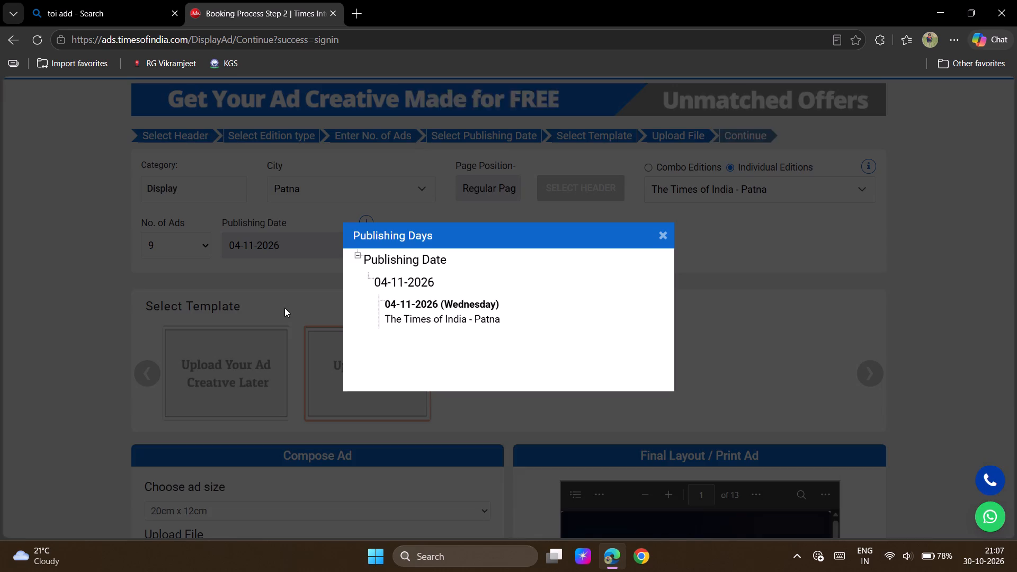
left_click(661, 235)
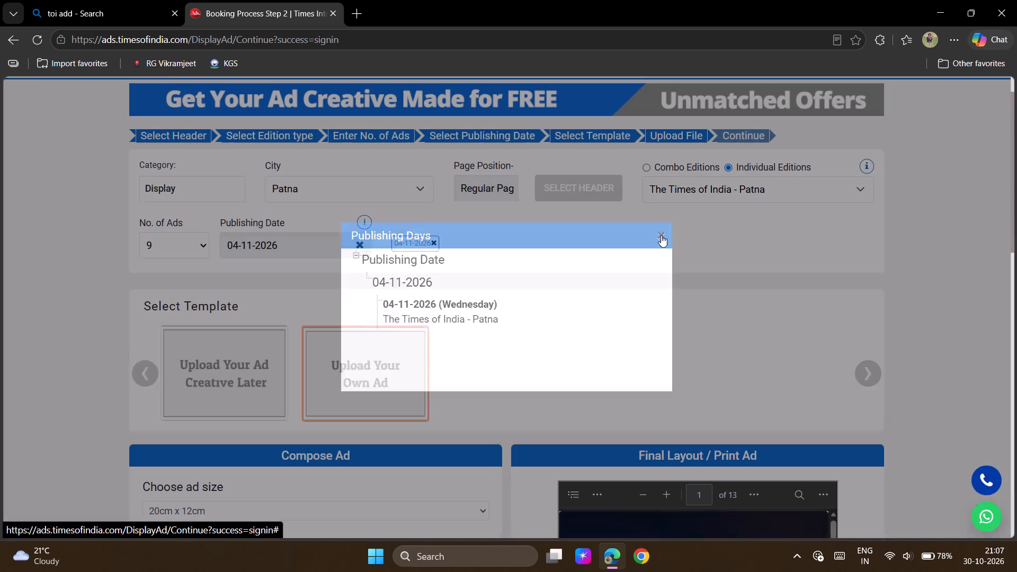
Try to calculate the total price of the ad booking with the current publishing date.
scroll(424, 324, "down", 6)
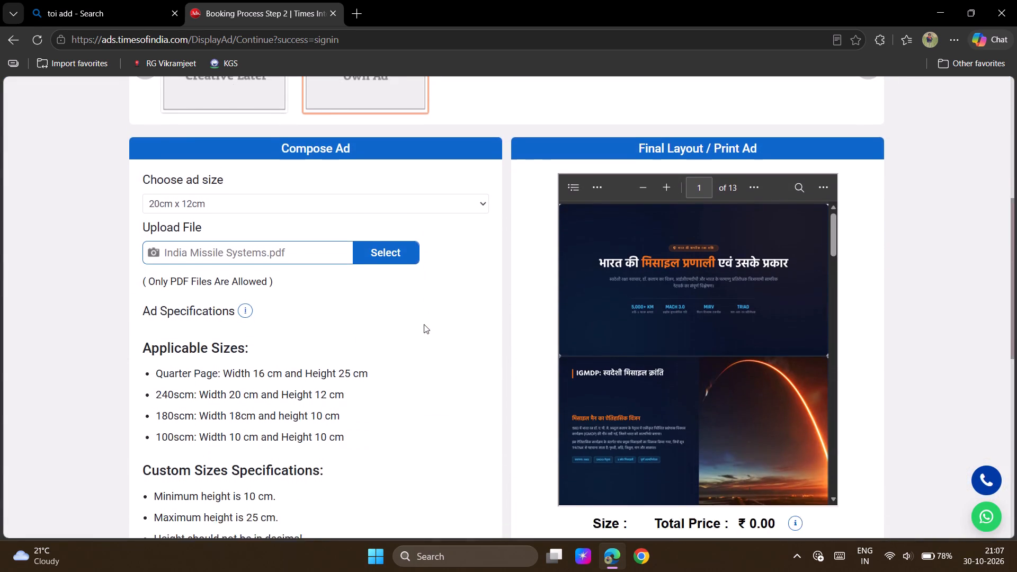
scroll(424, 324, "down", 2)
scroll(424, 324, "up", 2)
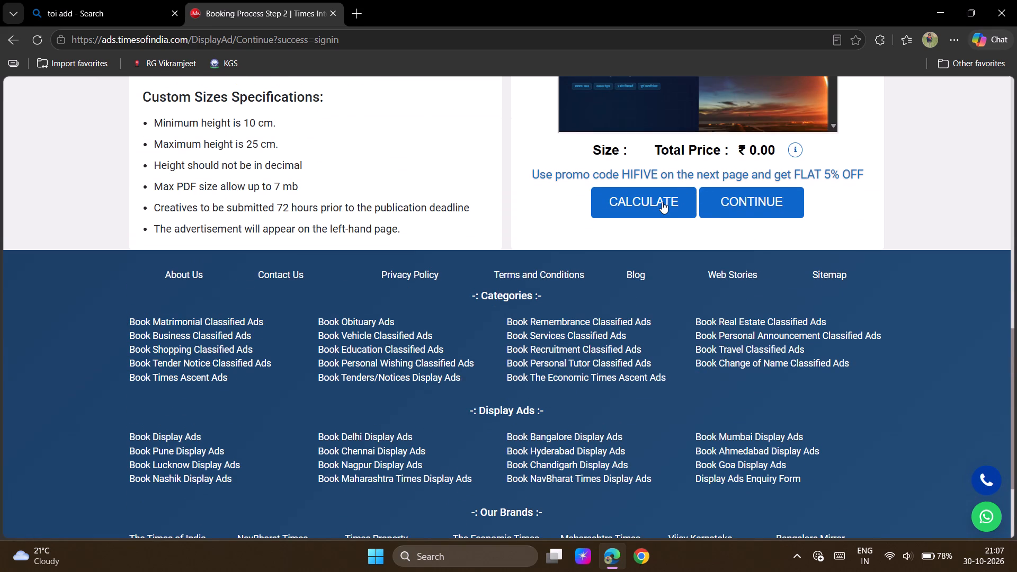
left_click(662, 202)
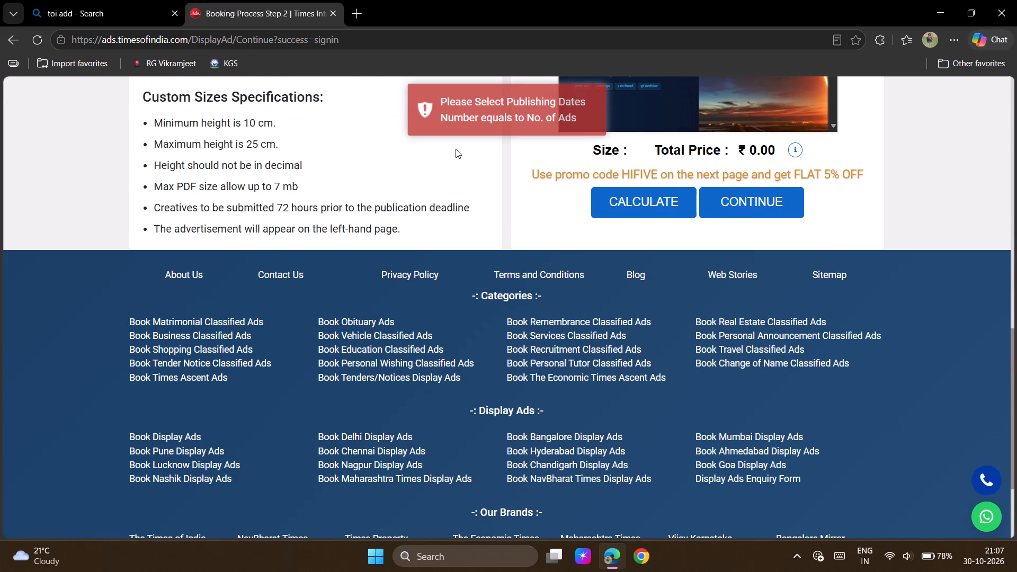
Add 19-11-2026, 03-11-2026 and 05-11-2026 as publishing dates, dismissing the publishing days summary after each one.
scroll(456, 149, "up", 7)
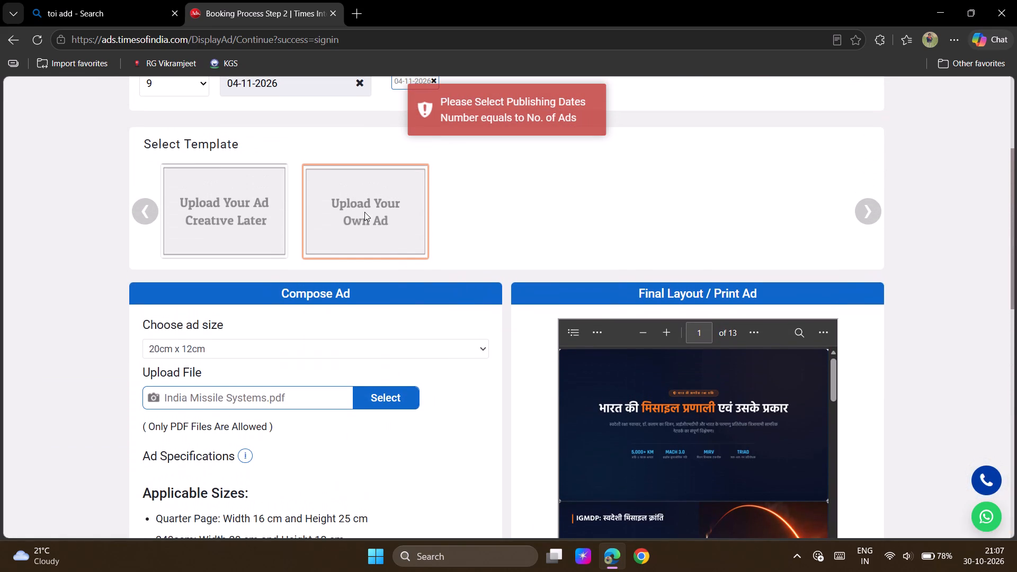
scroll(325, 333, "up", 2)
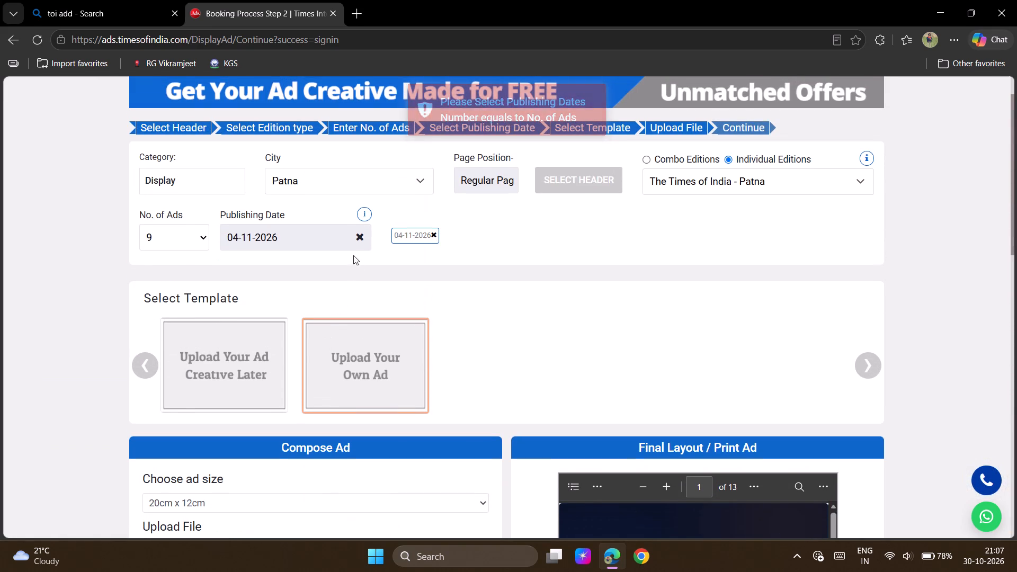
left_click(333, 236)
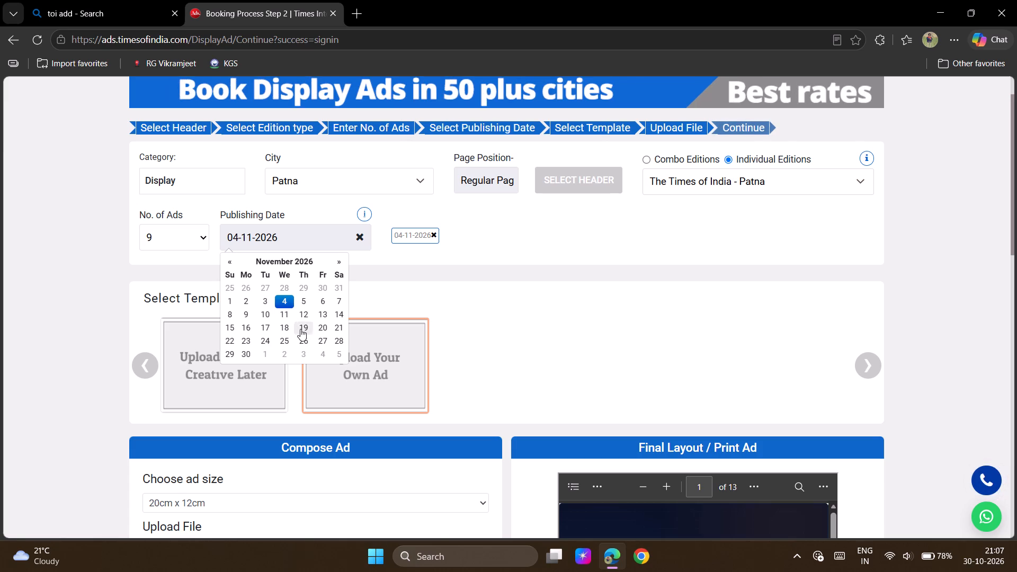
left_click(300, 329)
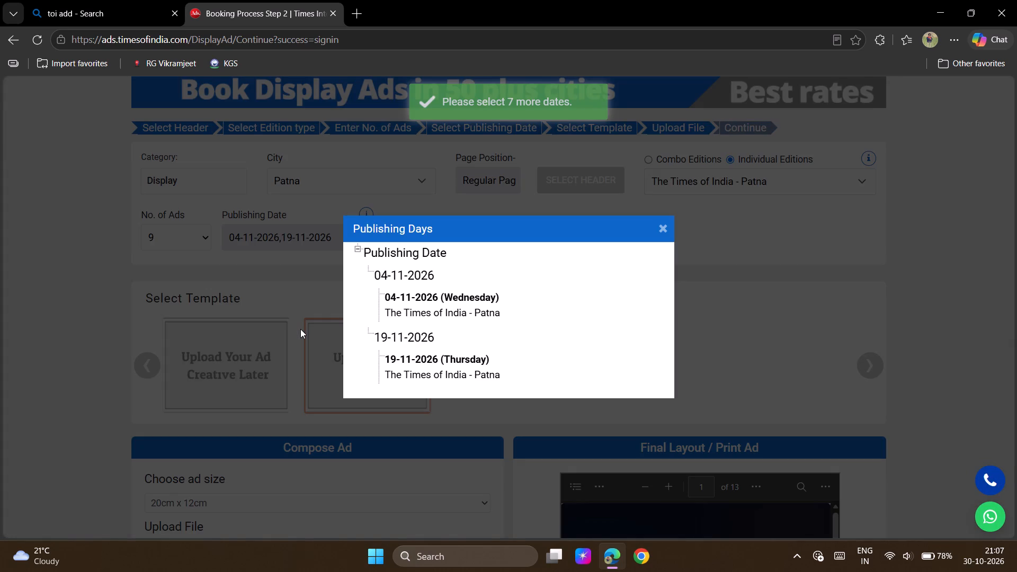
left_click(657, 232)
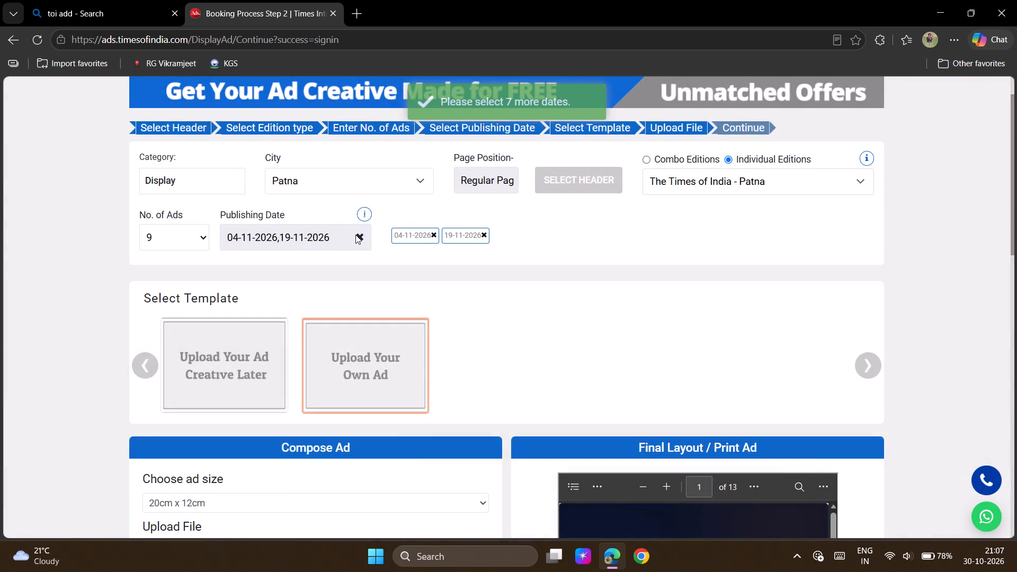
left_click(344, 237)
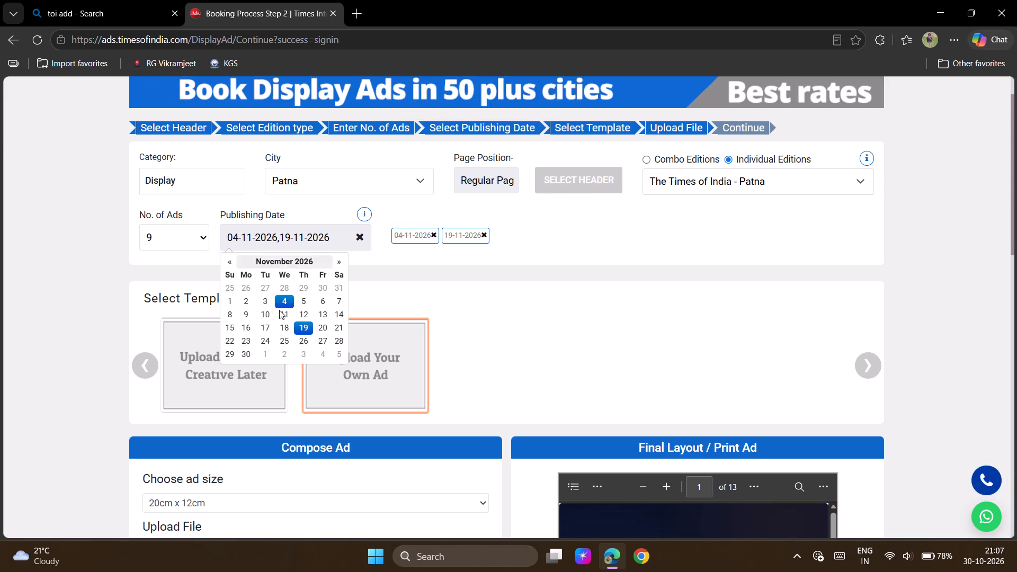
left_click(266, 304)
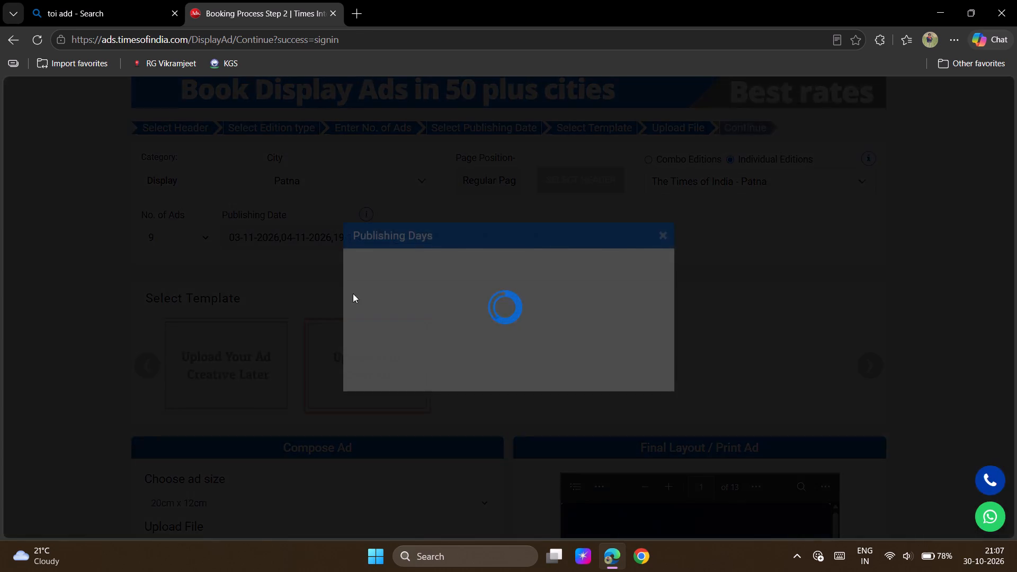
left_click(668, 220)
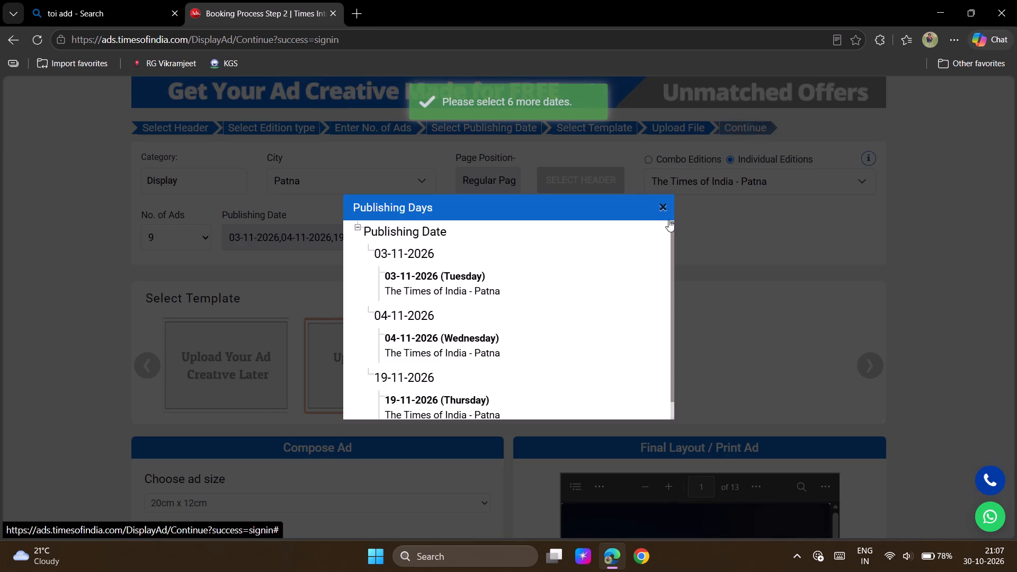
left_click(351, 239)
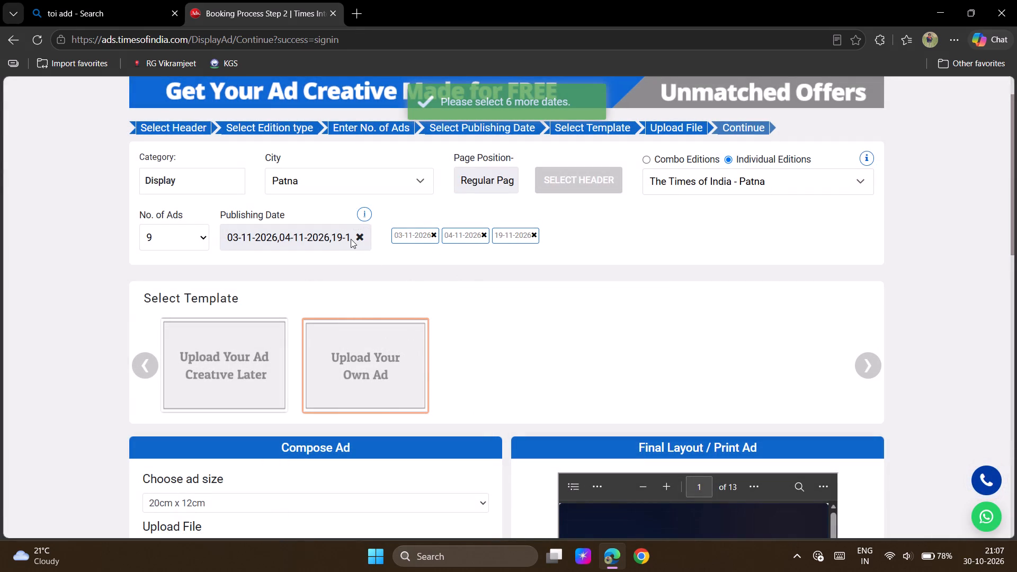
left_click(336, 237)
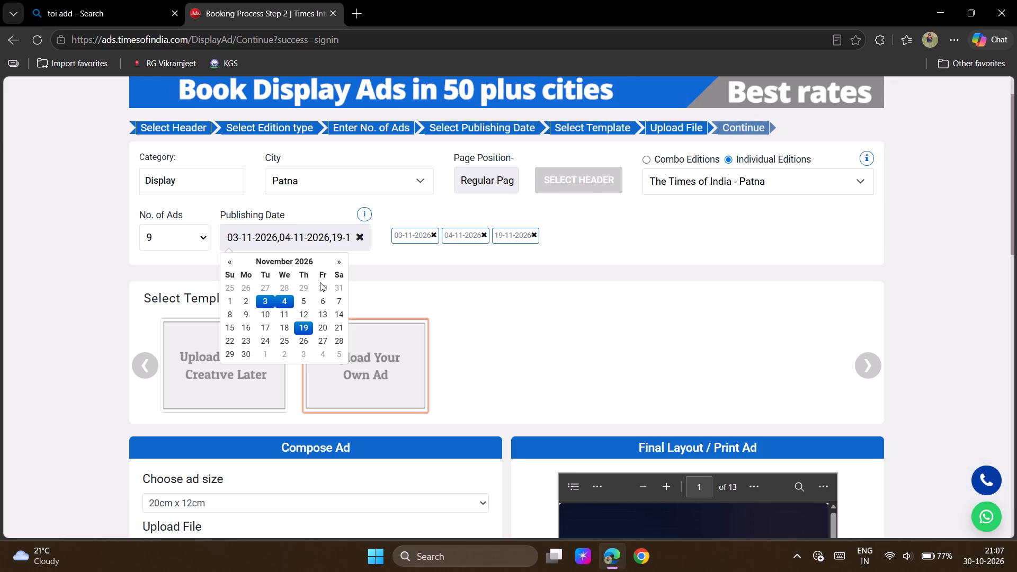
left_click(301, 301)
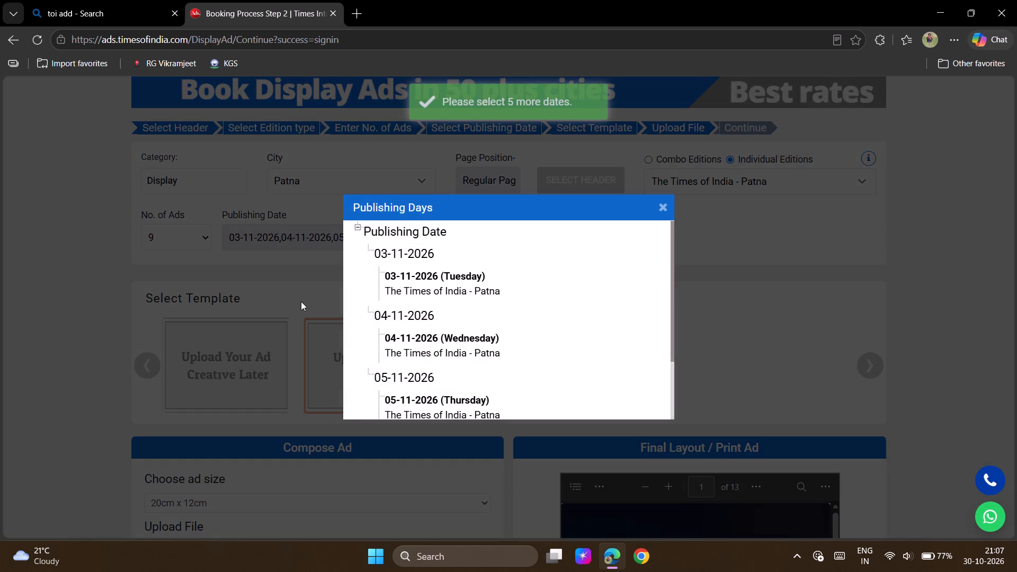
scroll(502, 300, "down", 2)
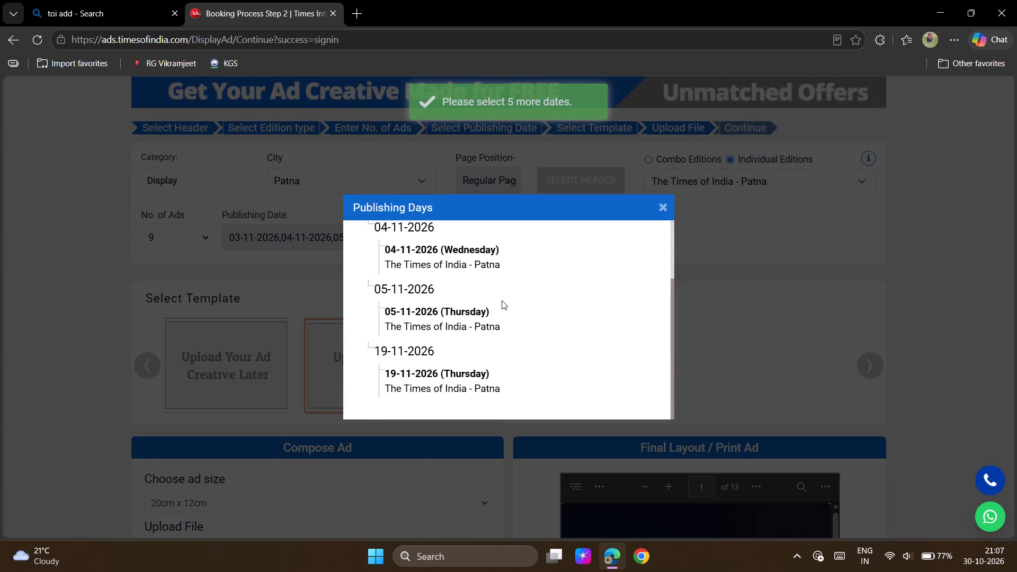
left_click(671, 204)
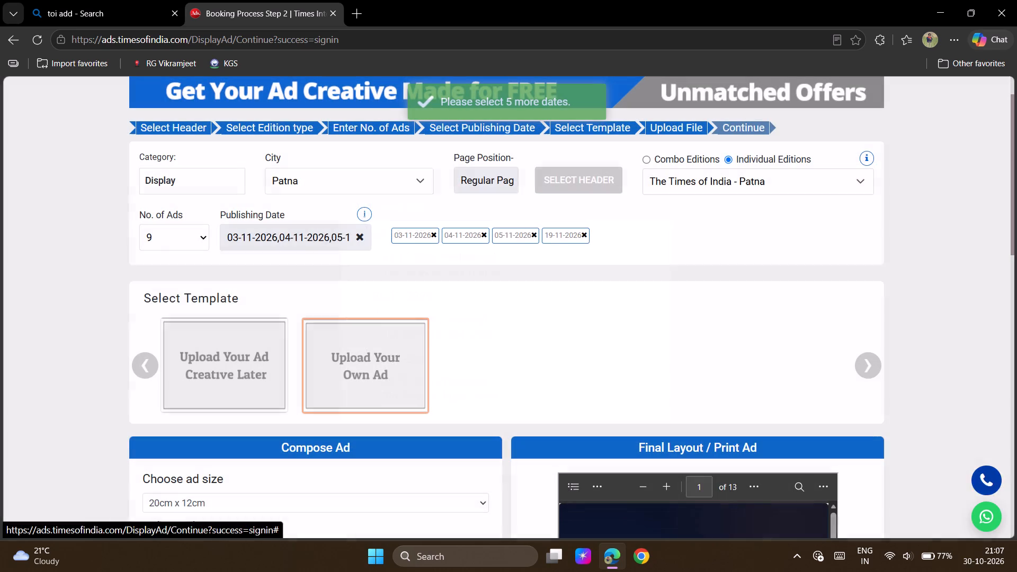
Reset the number of ads to clear the chosen publishing dates, and set it to 9 again.
left_click(198, 232)
left_click(187, 234)
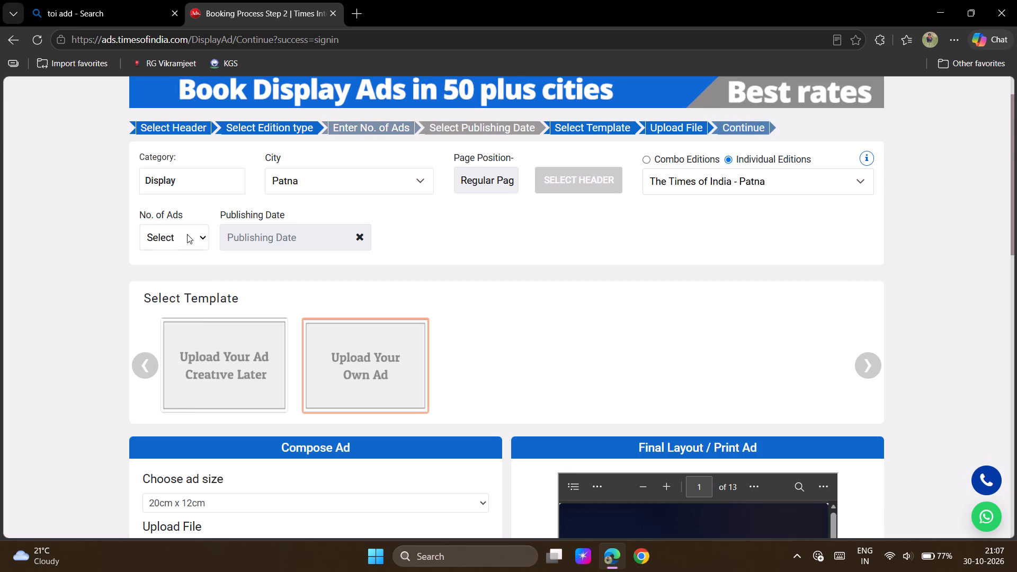
left_click(169, 233)
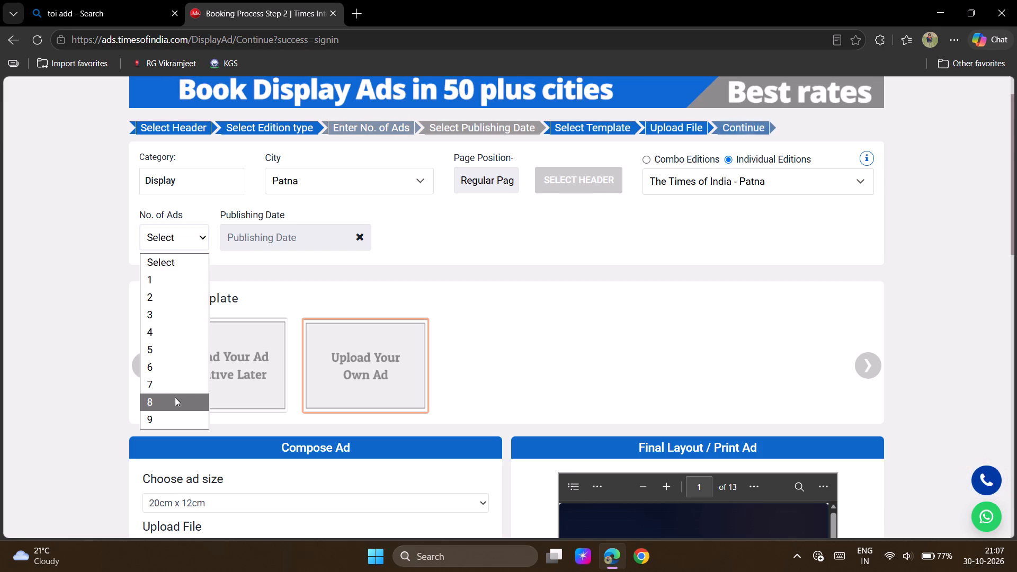
scroll(175, 397, "down", 2)
left_click(162, 416)
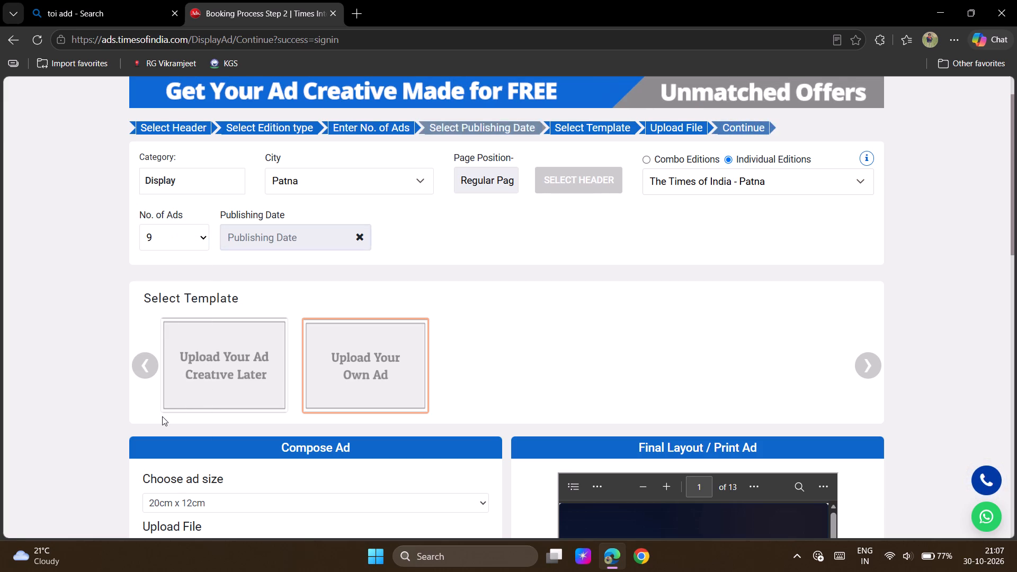
Choose 04-11-2026, 05-11-2026 and 06-11-2026 as publishing dates, dismissing the publishing days summary after each one.
left_click(287, 245)
left_click(283, 303)
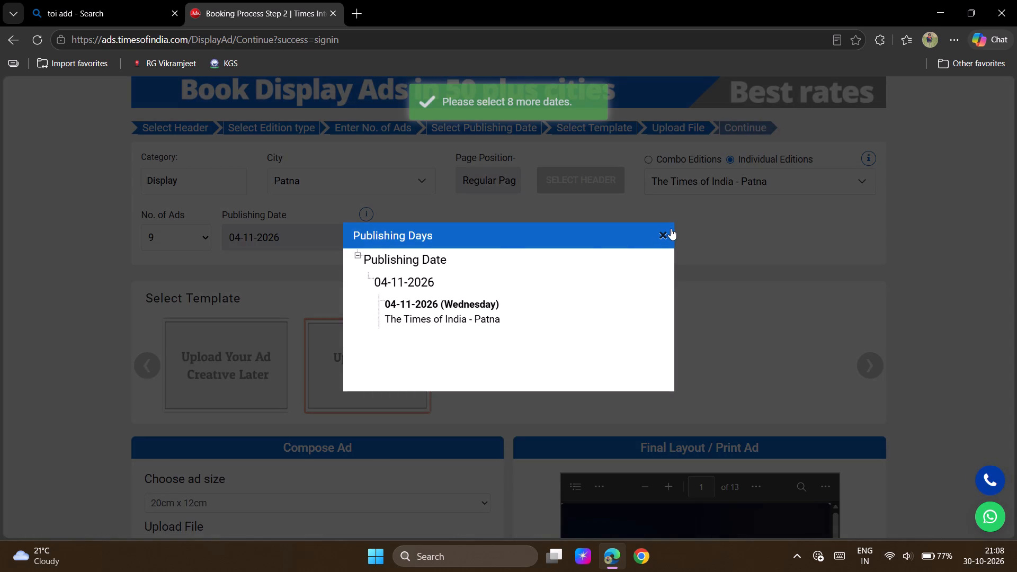
left_click(671, 228)
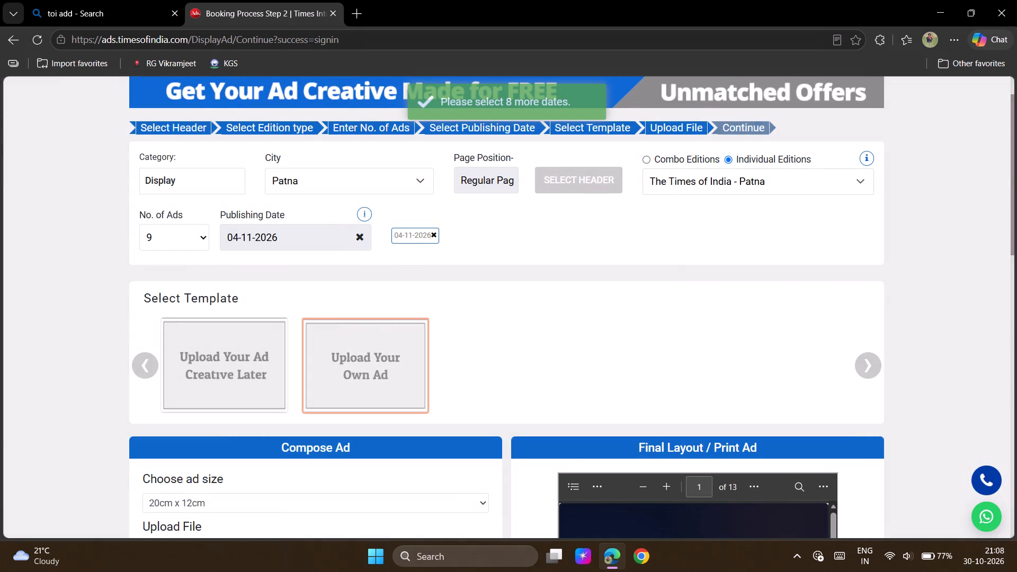
left_click(283, 239)
left_click(304, 297)
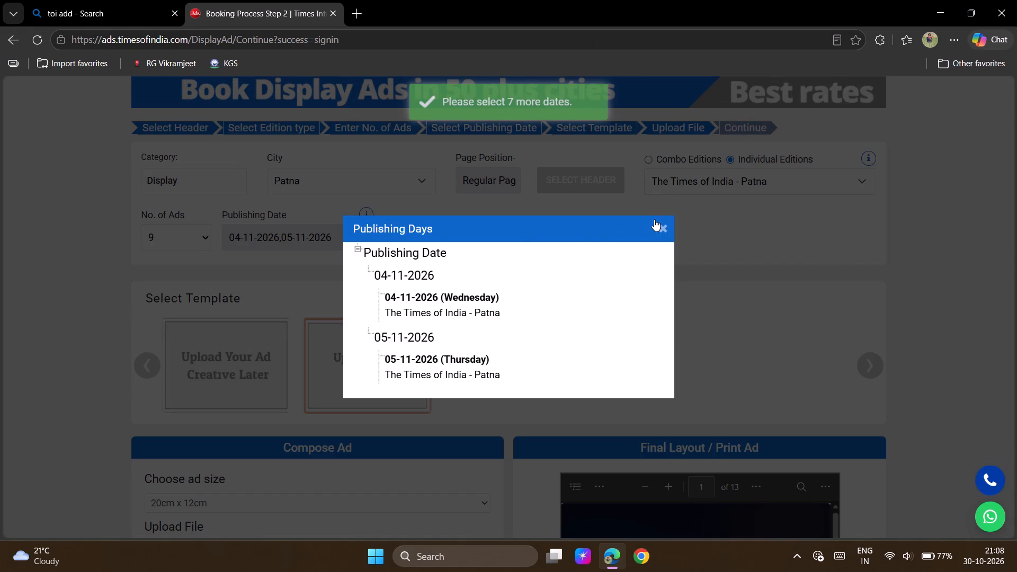
left_click(662, 231)
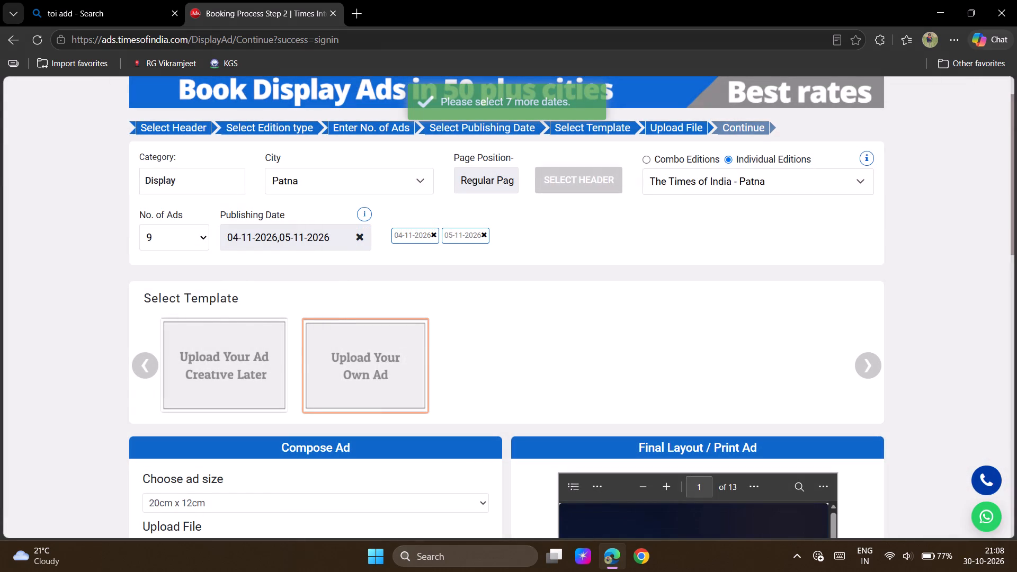
left_click(317, 237)
left_click(322, 300)
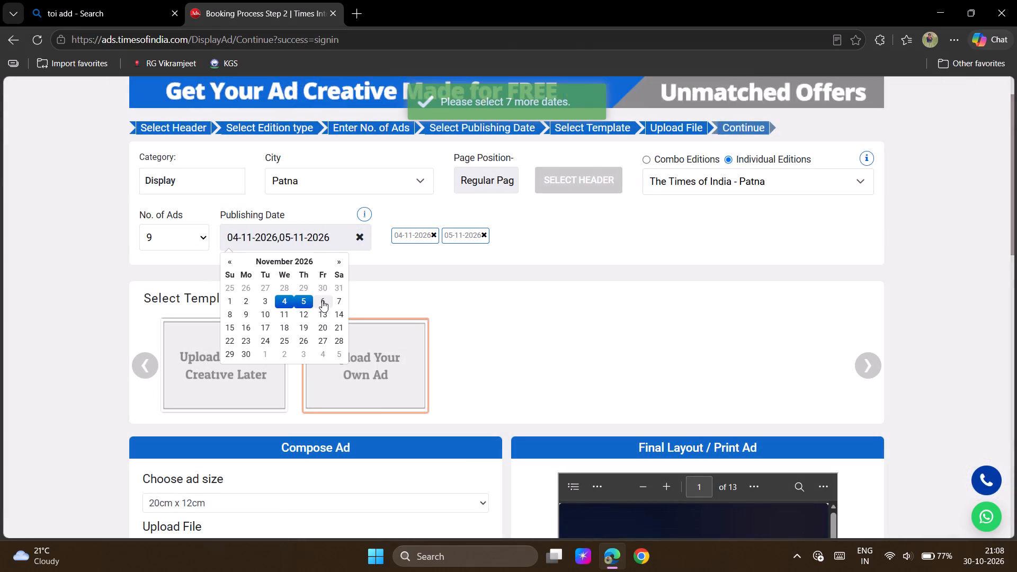
left_click(653, 212)
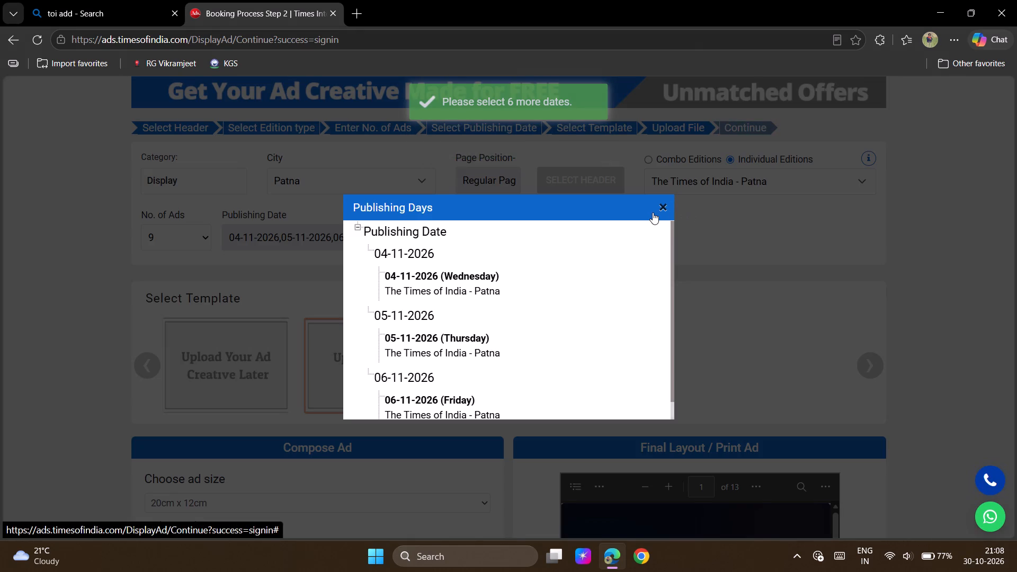
Add 07-11-2026, 08-11-2026 and 09-11-2026 as publishing dates, dismissing the publishing days summary after each one.
left_click(332, 240)
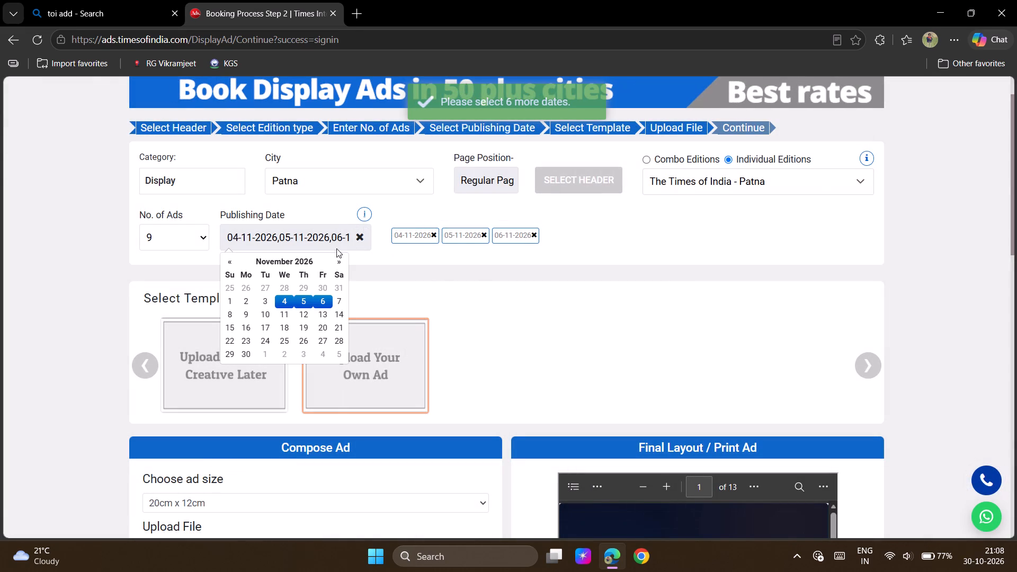
left_click(340, 300)
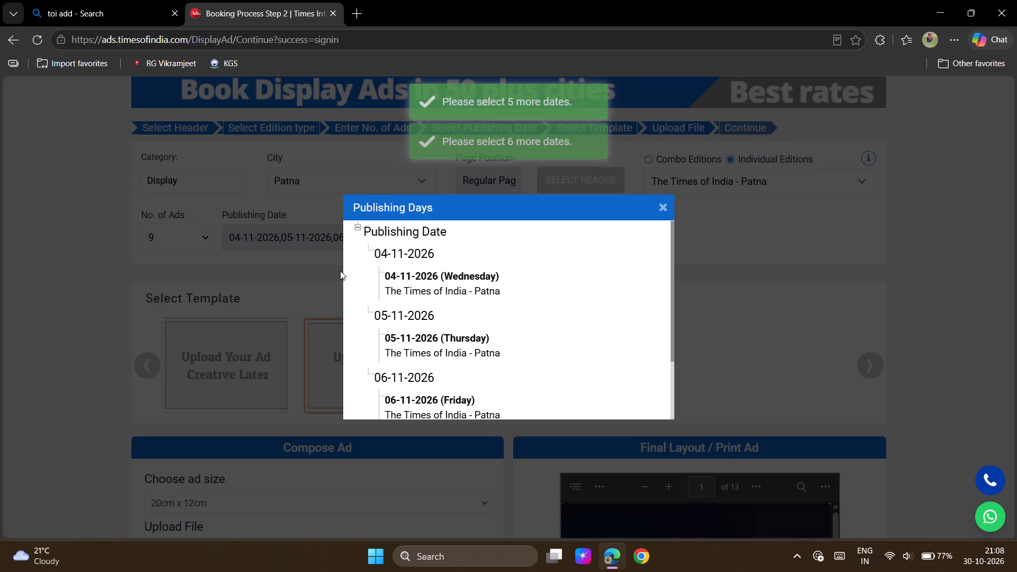
left_click(660, 214)
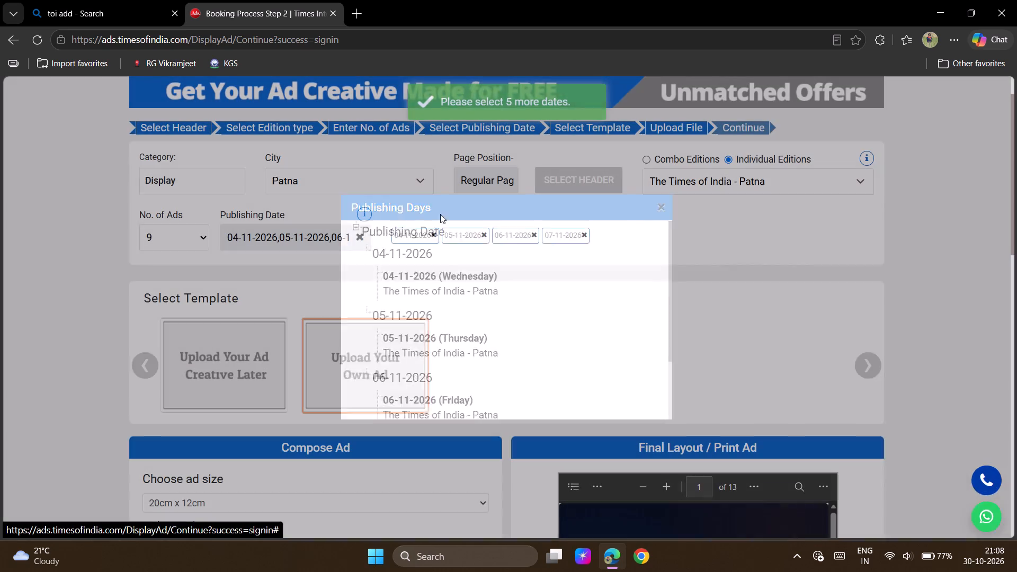
left_click(337, 234)
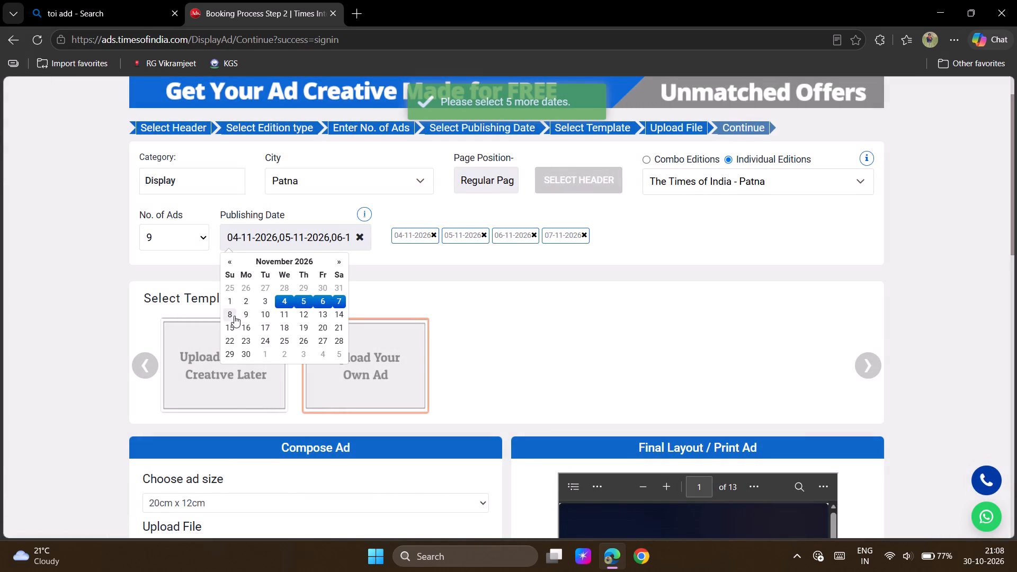
left_click(234, 316)
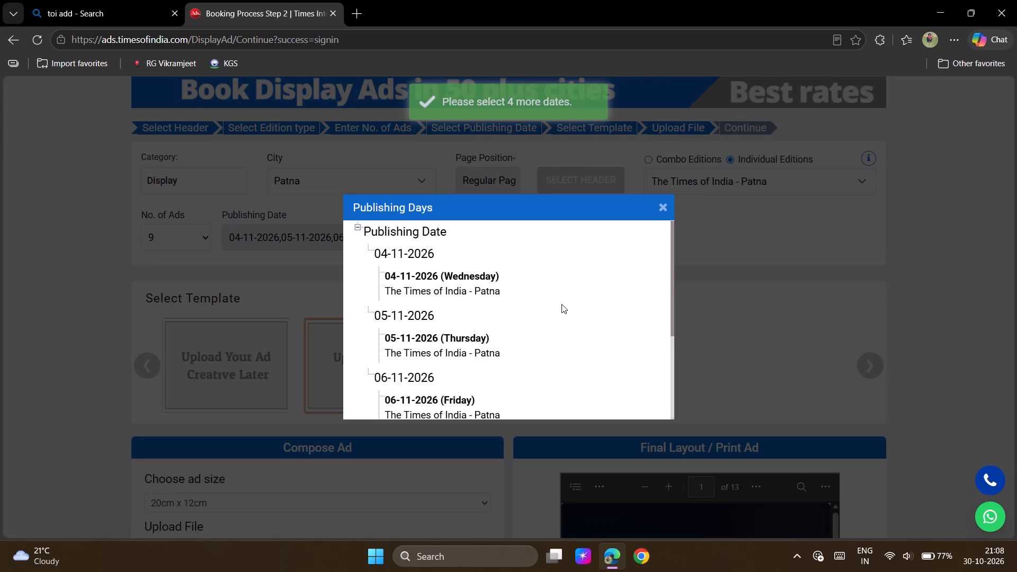
left_click(666, 206)
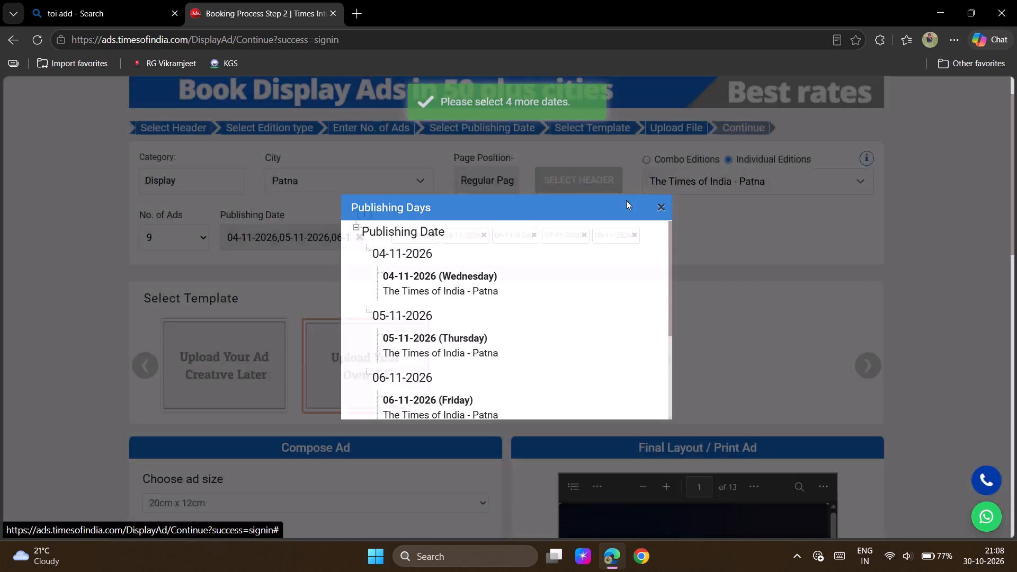
left_click(339, 238)
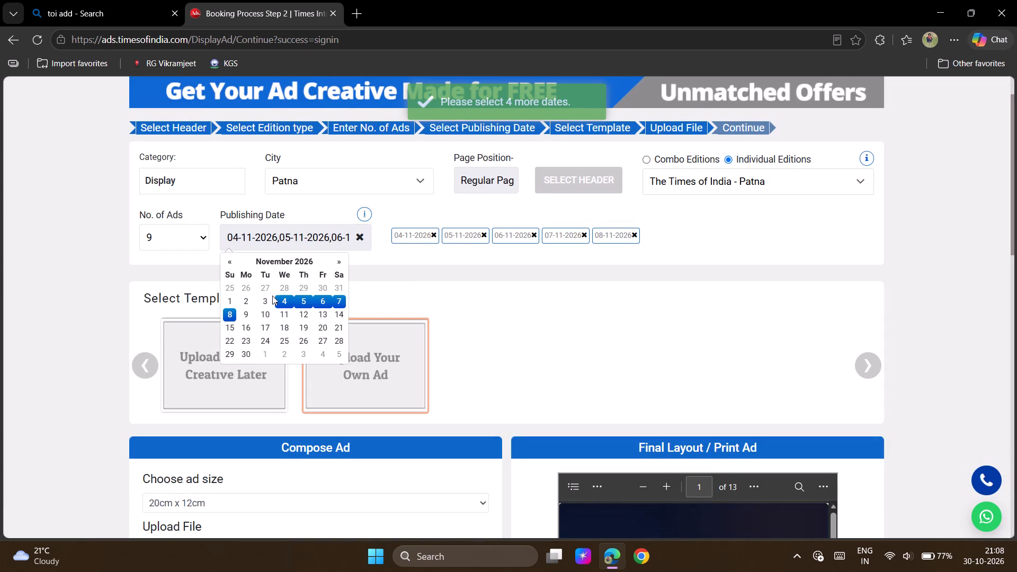
left_click(238, 315)
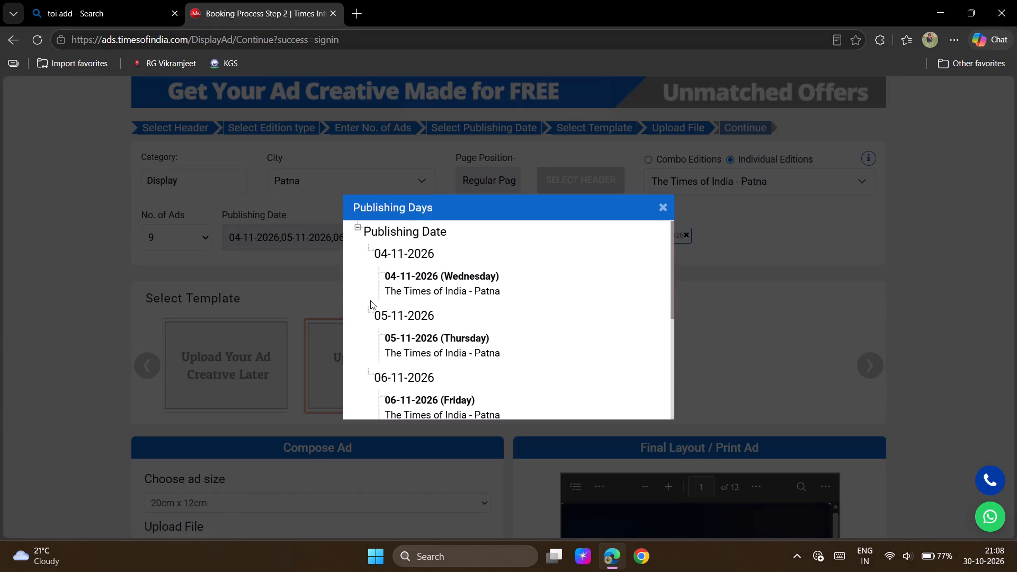
left_click(670, 210)
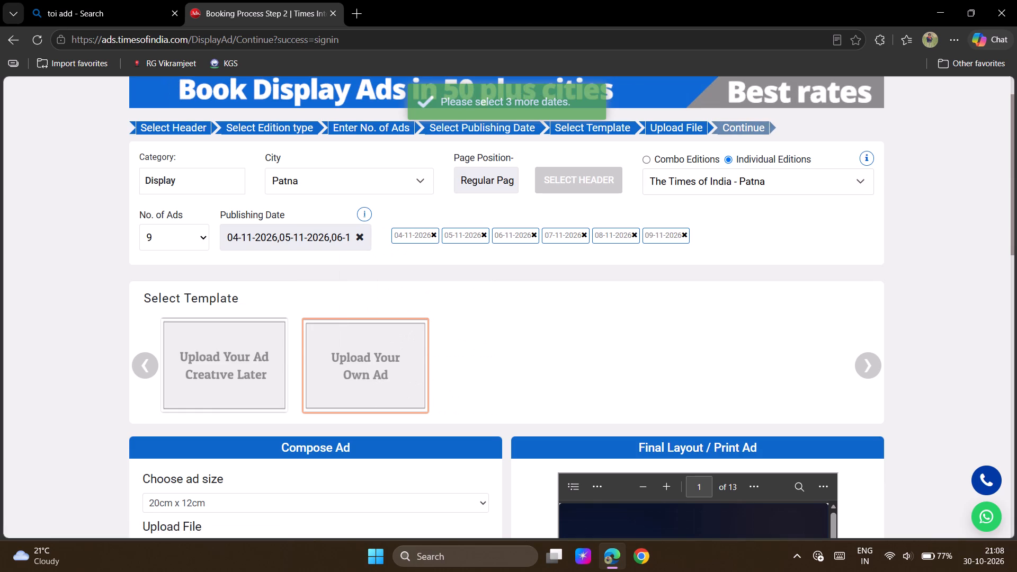
Add 10-11-2026, 11-11-2026 and 12-11-2026 as publishing dates, dismissing the publishing days summary after each one.
left_click(341, 236)
left_click(267, 318)
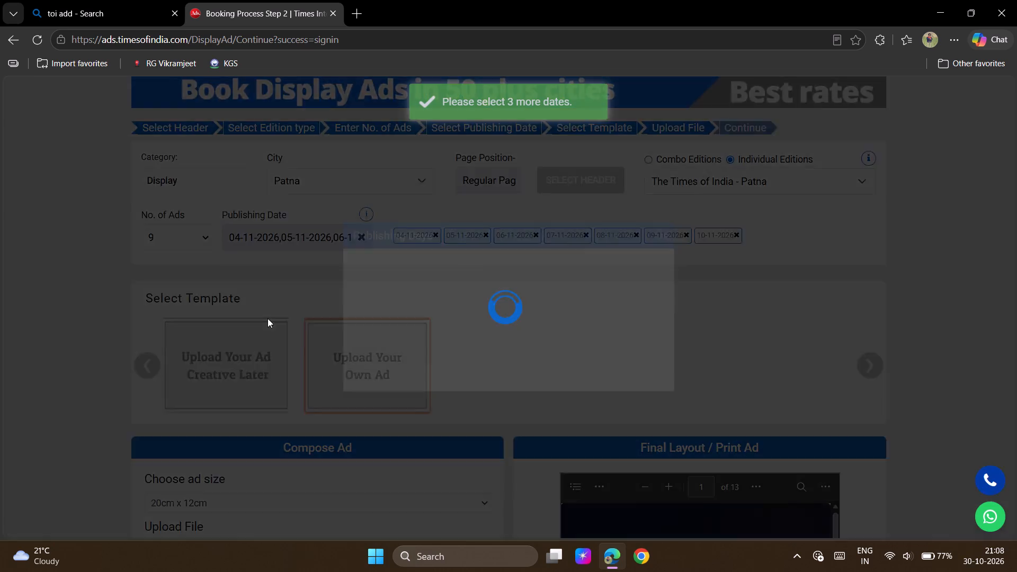
left_click(664, 206)
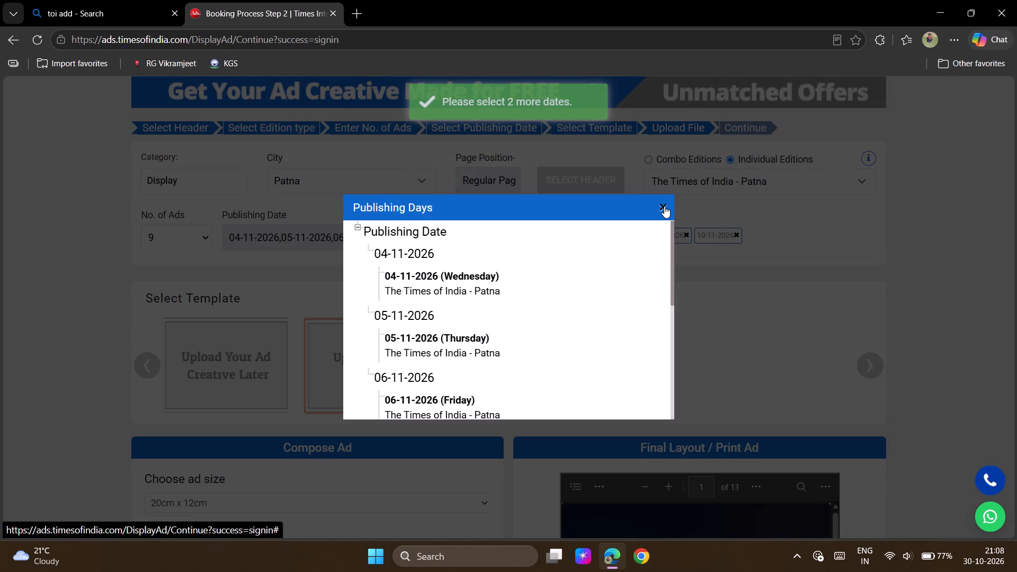
left_click(337, 240)
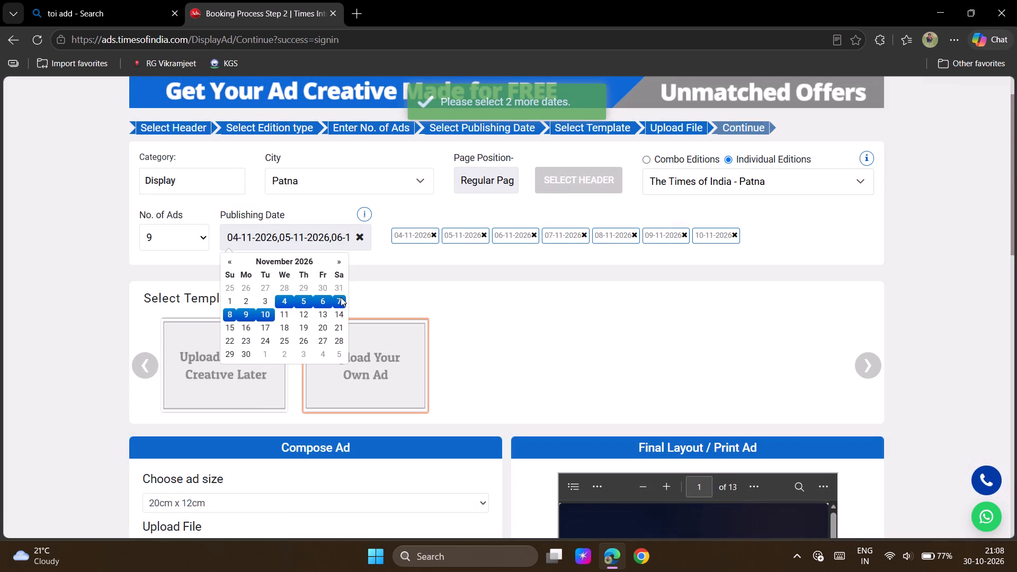
left_click(282, 308)
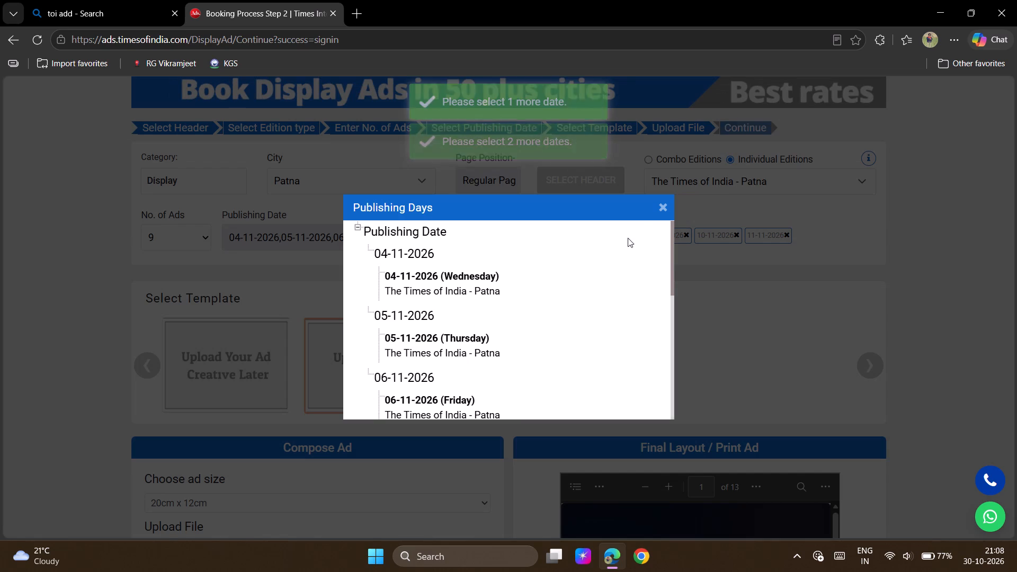
left_click(659, 207)
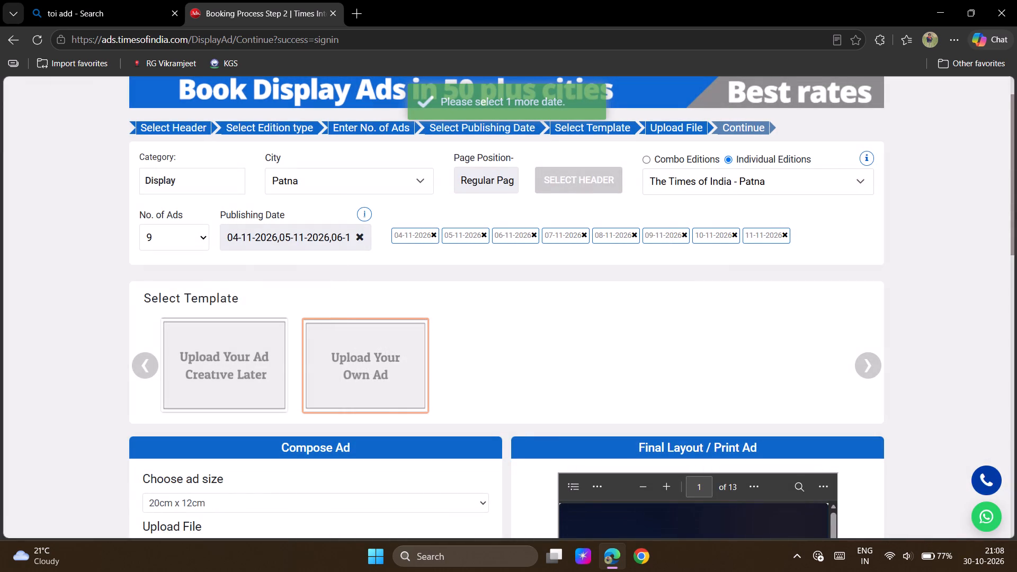
left_click(343, 235)
left_click(309, 308)
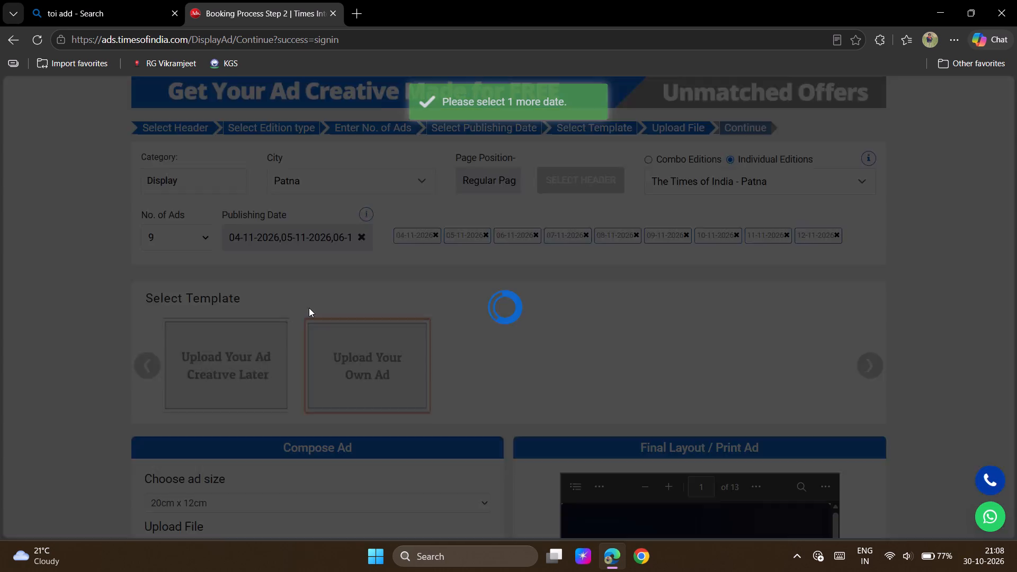
left_click(668, 199)
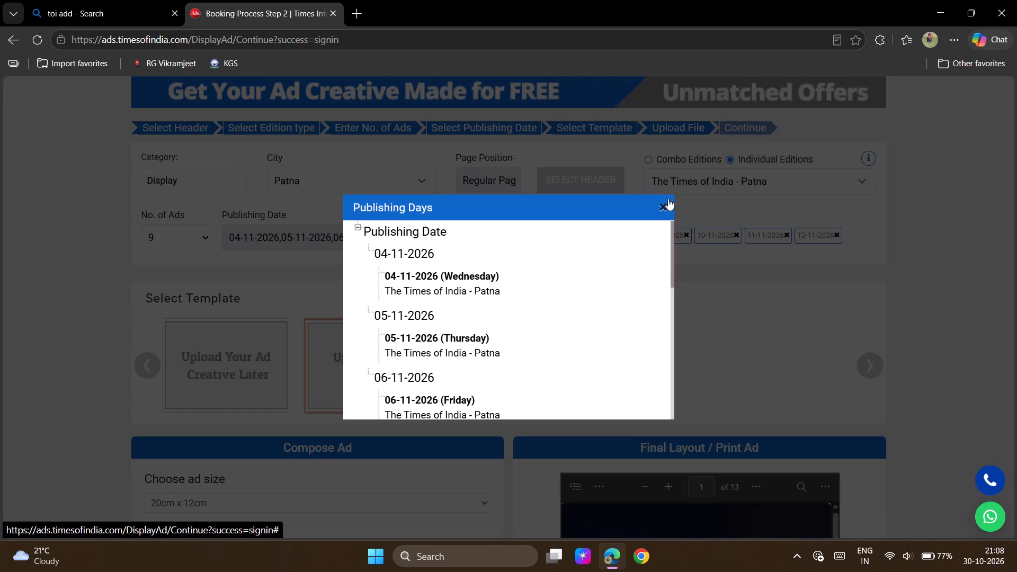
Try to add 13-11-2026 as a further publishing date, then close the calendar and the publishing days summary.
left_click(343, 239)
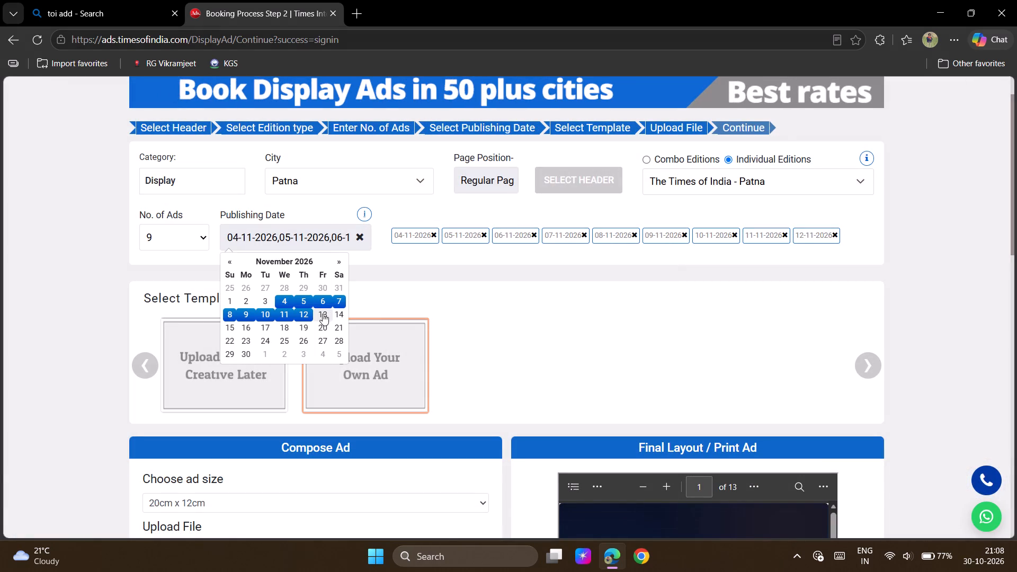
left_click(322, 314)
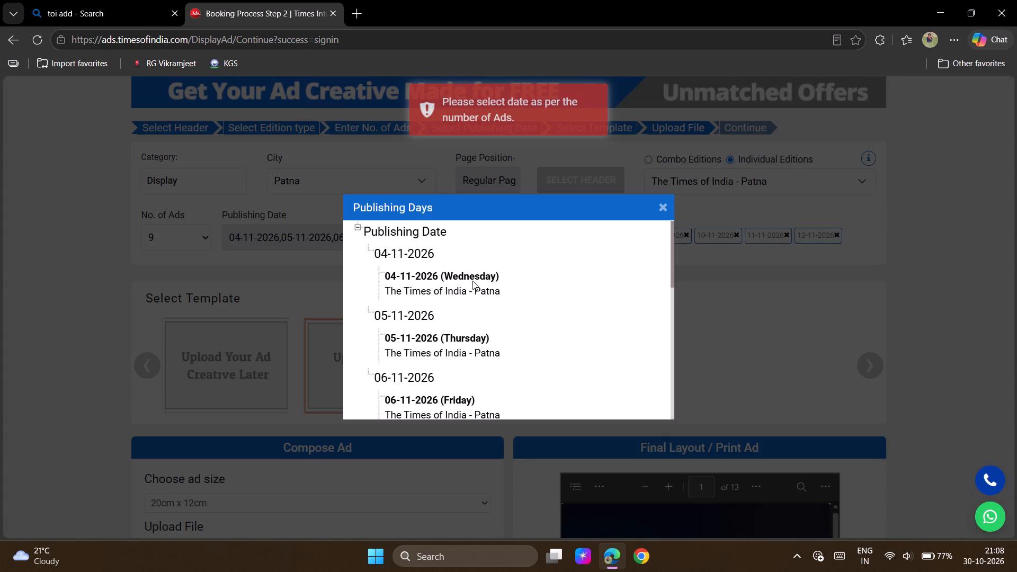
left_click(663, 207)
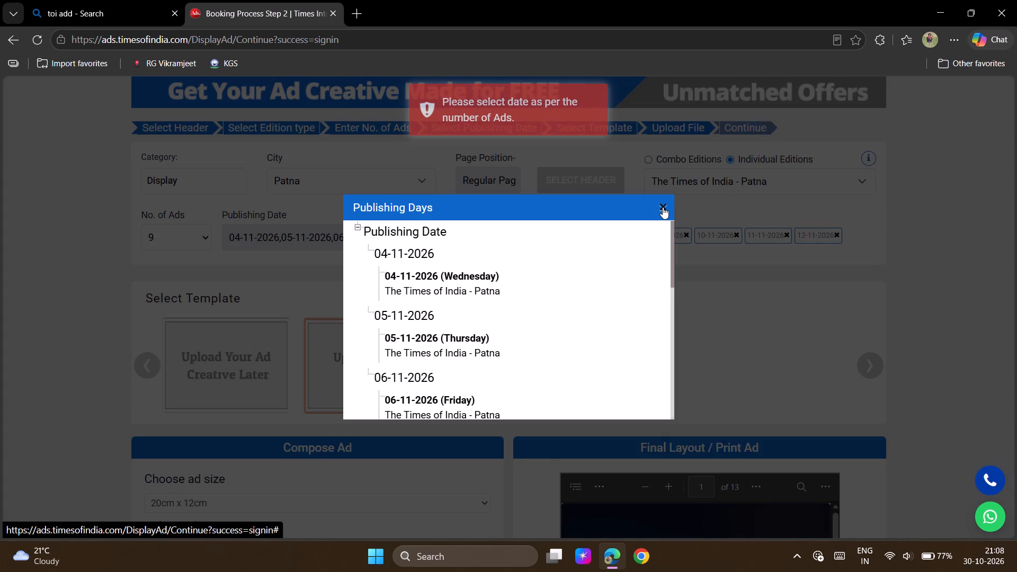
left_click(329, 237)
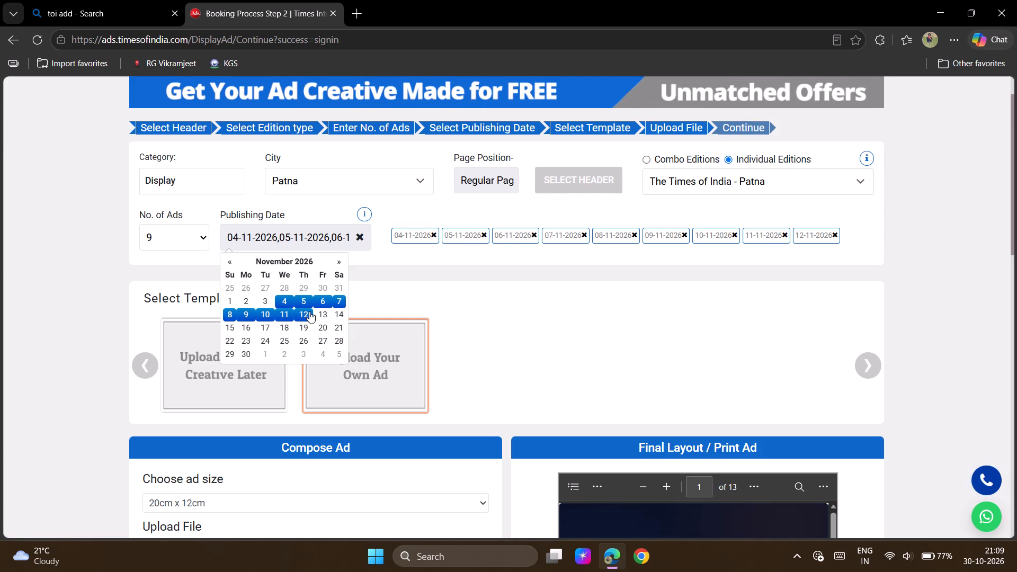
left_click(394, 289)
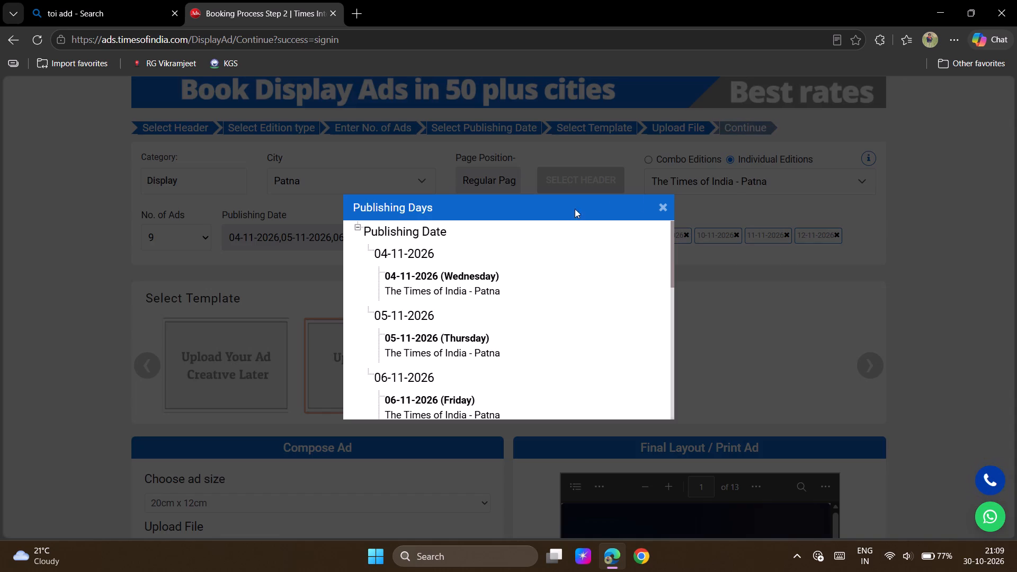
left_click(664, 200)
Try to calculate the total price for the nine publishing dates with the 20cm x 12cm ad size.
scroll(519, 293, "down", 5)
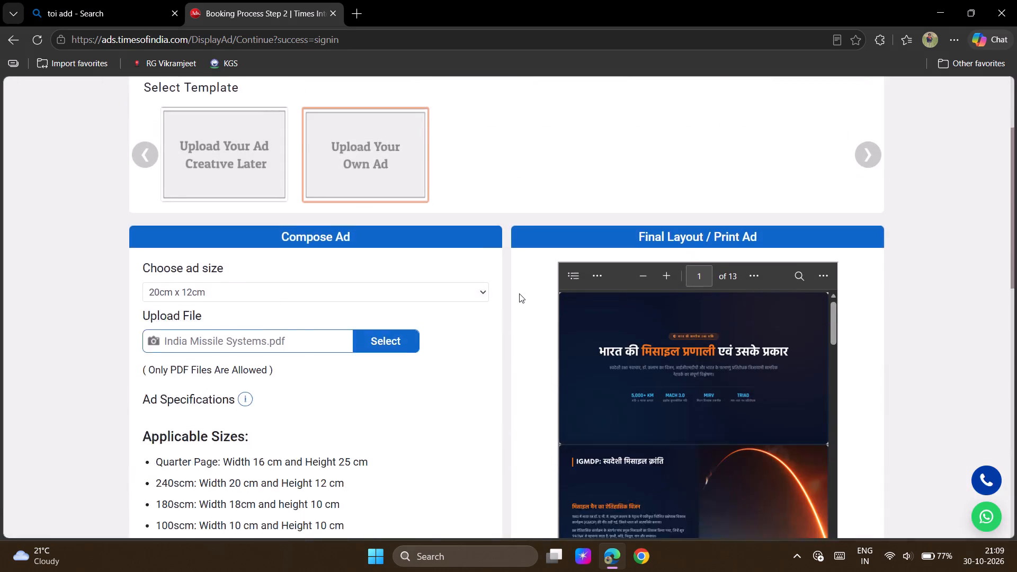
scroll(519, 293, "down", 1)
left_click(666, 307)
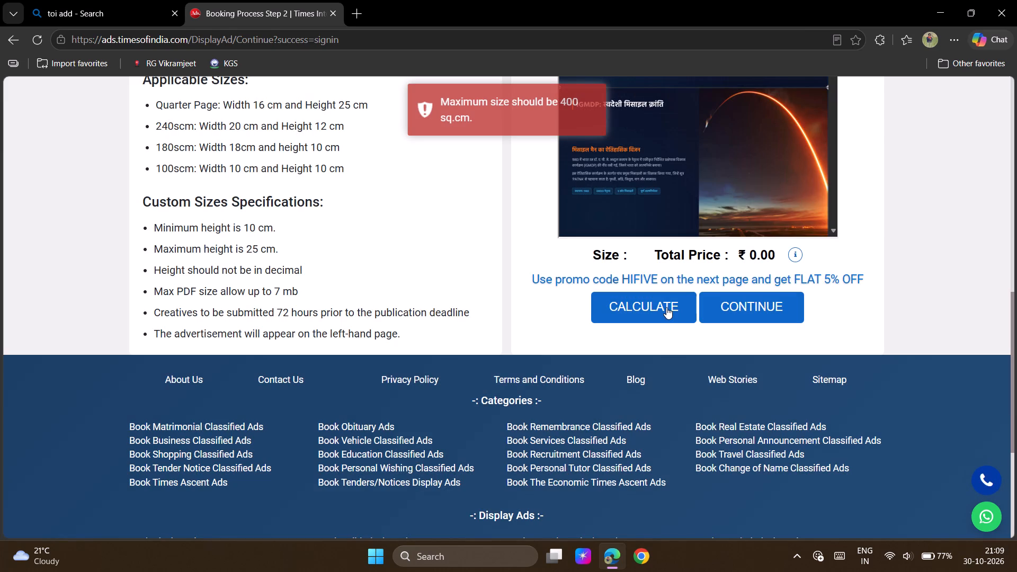
Change the ad size to 25cm x 16cm, after briefly choosing the Custom size.
scroll(666, 307, "up", 2)
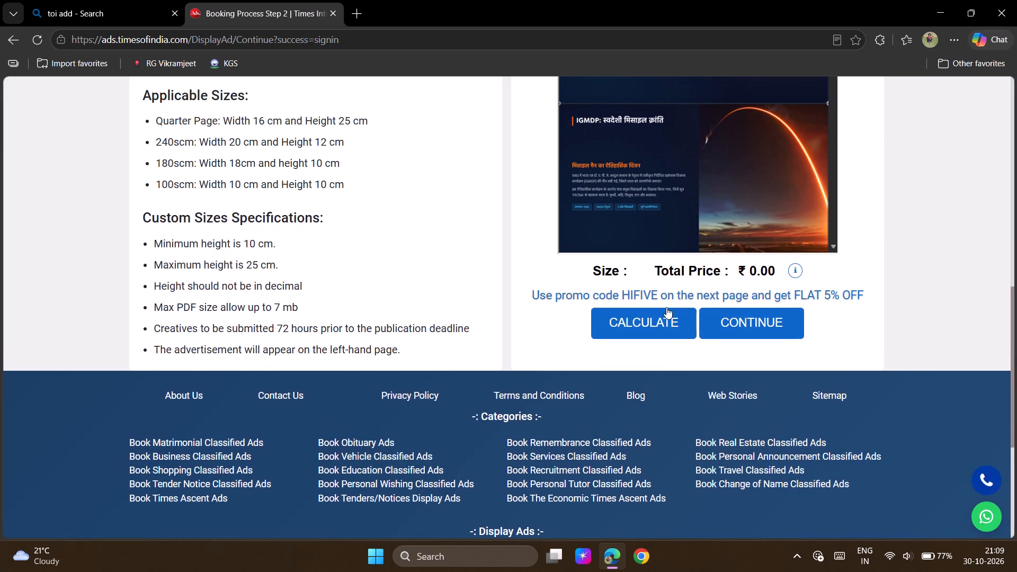
scroll(666, 307, "up", 3)
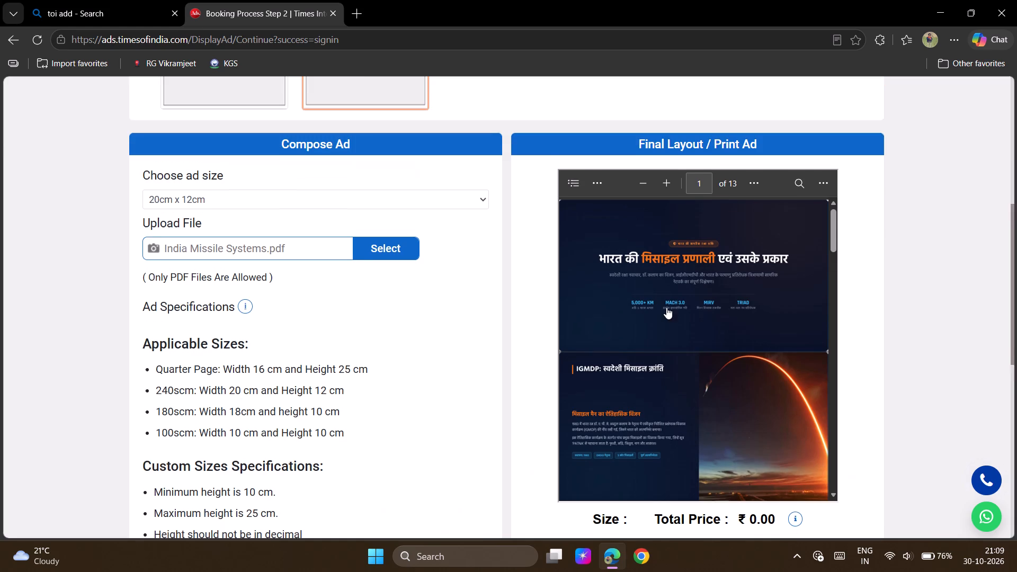
scroll(666, 307, "up", 1)
left_click(447, 215)
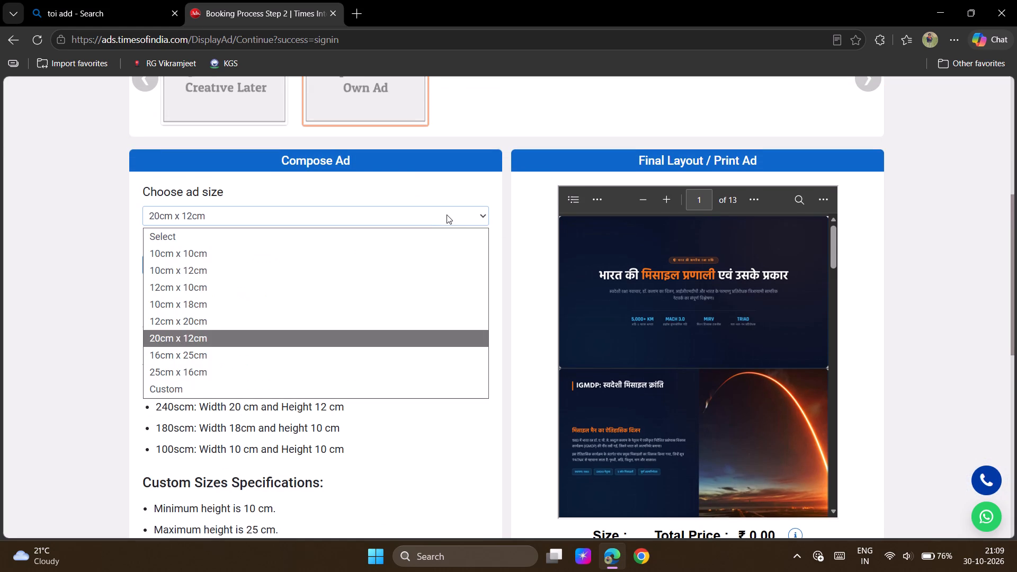
scroll(333, 325, "down", 1)
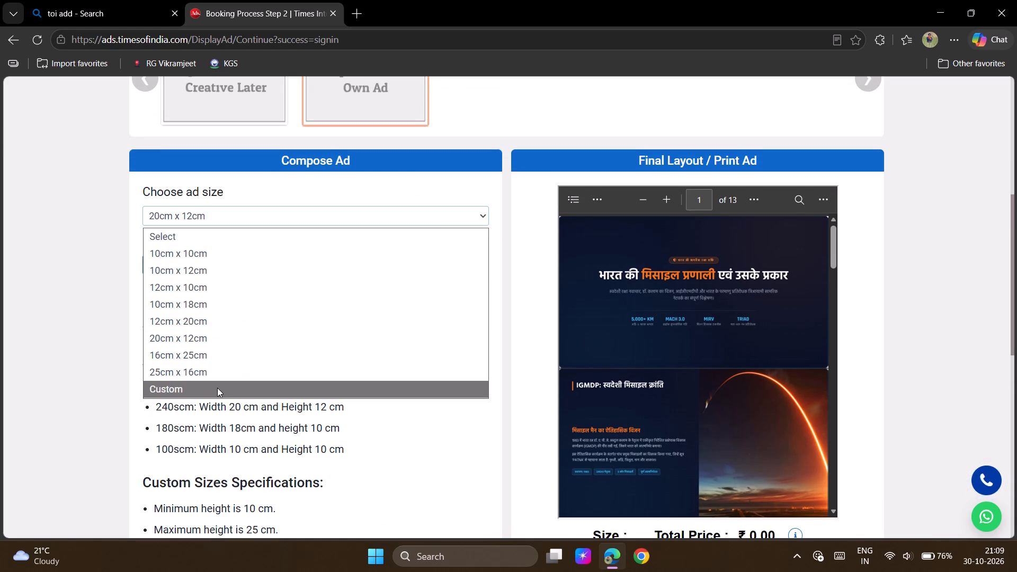
left_click(217, 388)
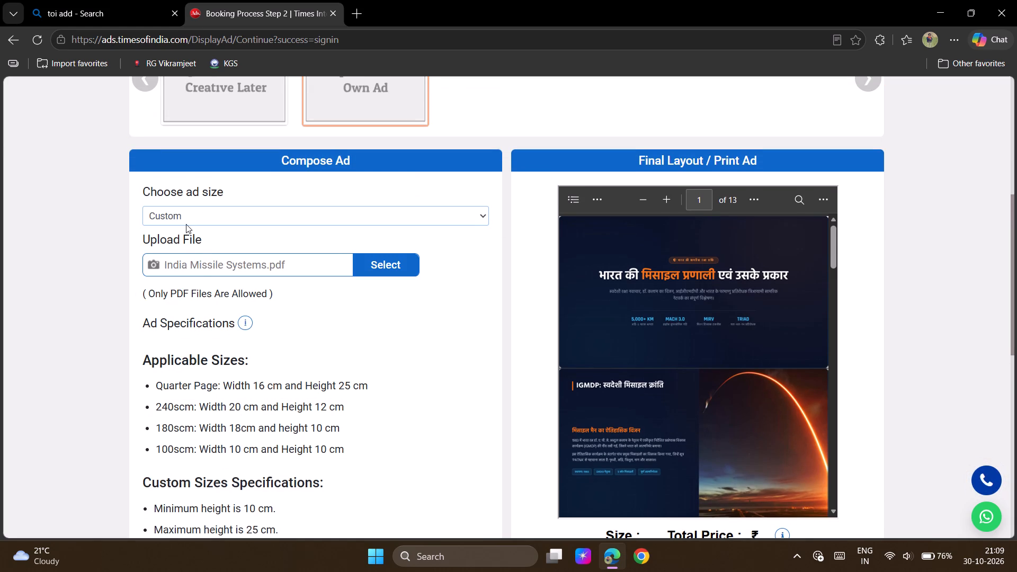
left_click_drag(186, 224, 195, 215)
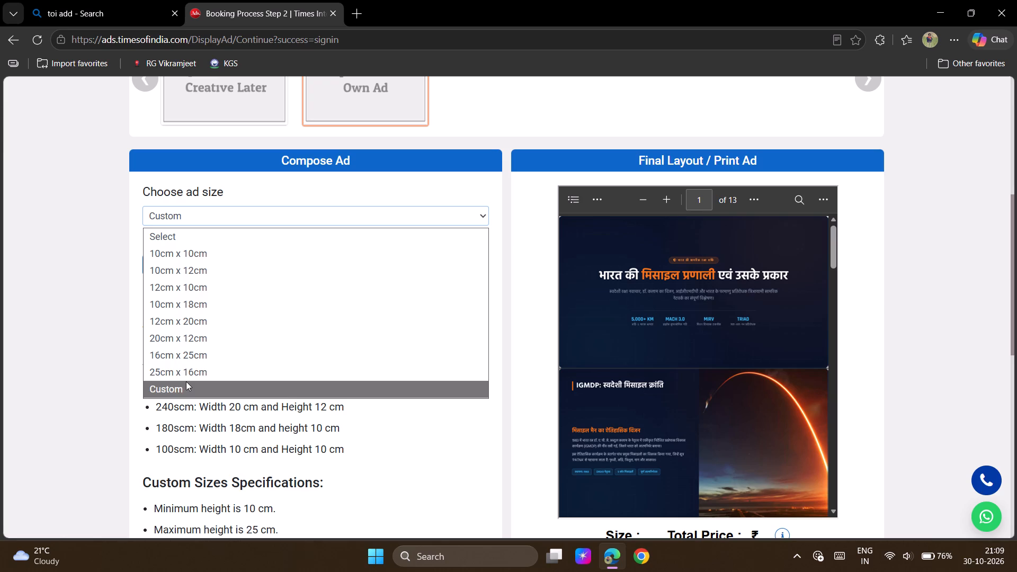
left_click(188, 376)
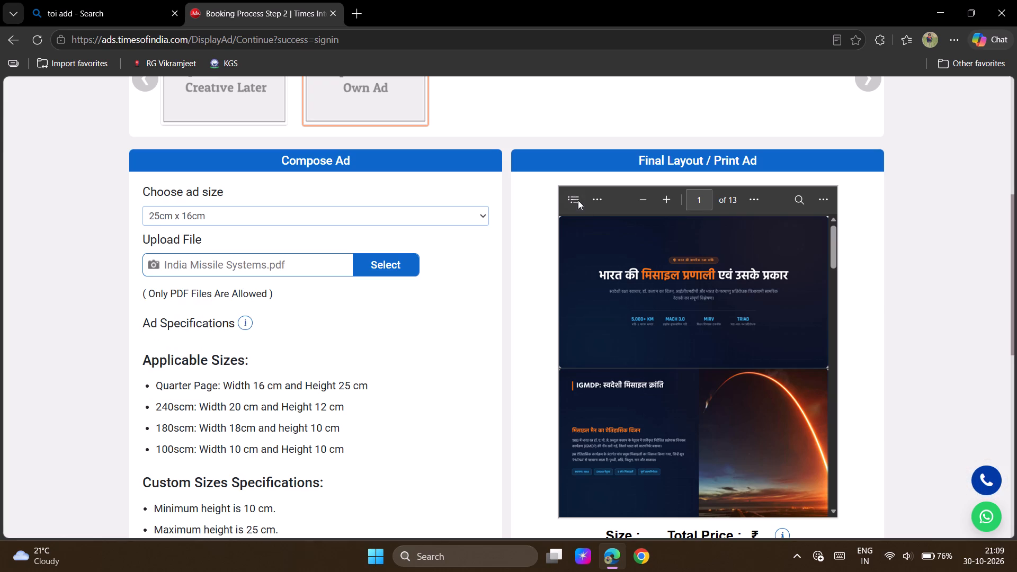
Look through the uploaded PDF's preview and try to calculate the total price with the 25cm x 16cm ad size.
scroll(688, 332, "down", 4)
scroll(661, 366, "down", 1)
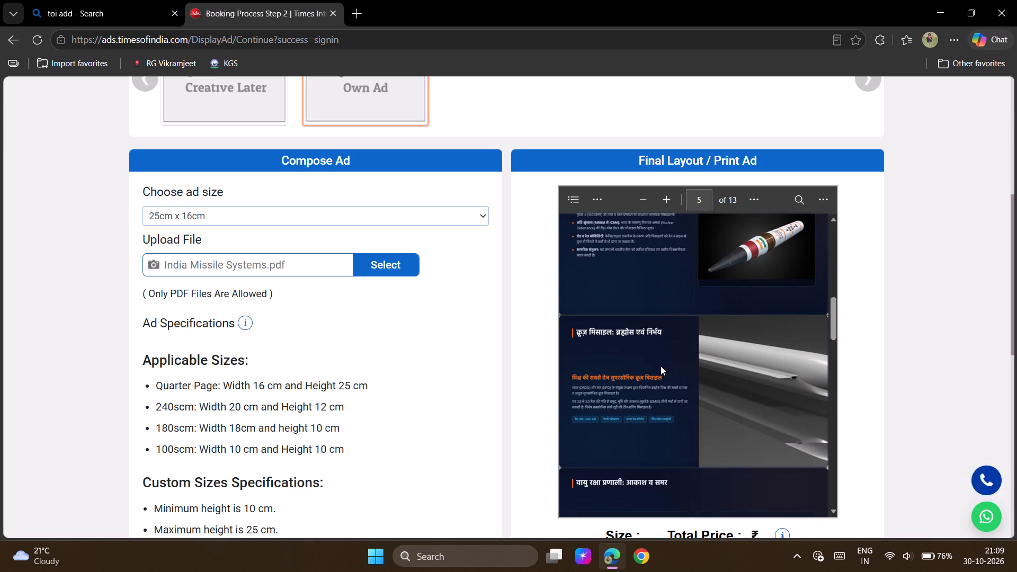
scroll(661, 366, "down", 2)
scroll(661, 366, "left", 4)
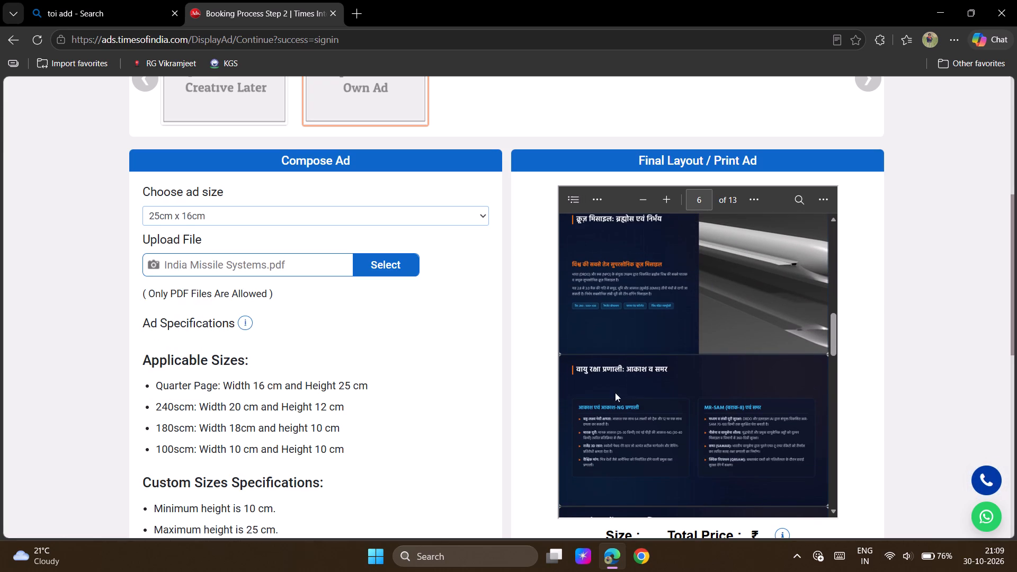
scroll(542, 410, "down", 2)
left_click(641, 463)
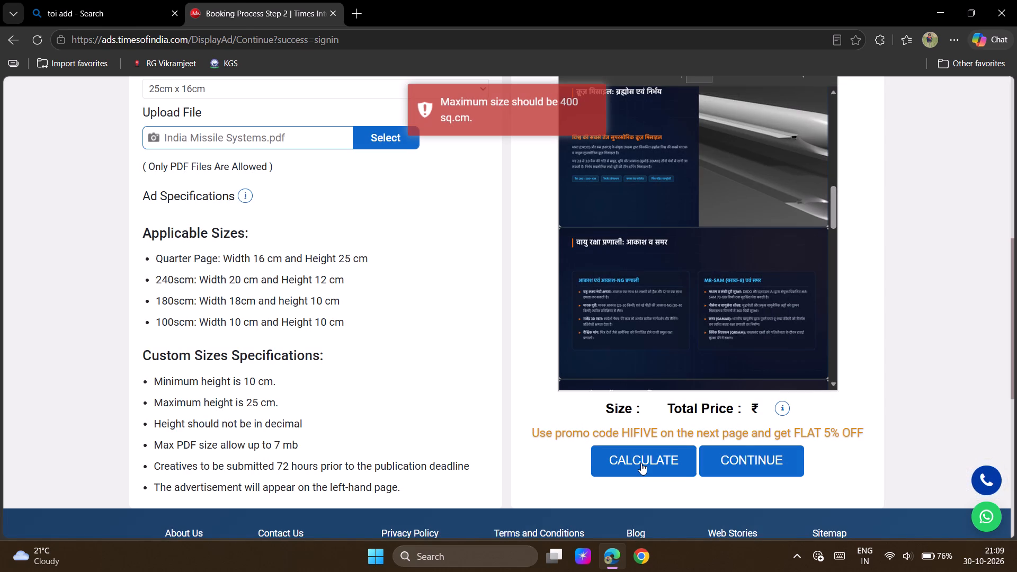
Replace the uploaded ad file with political-science.pdf from the Downloads folder.
scroll(641, 463, "up", 5)
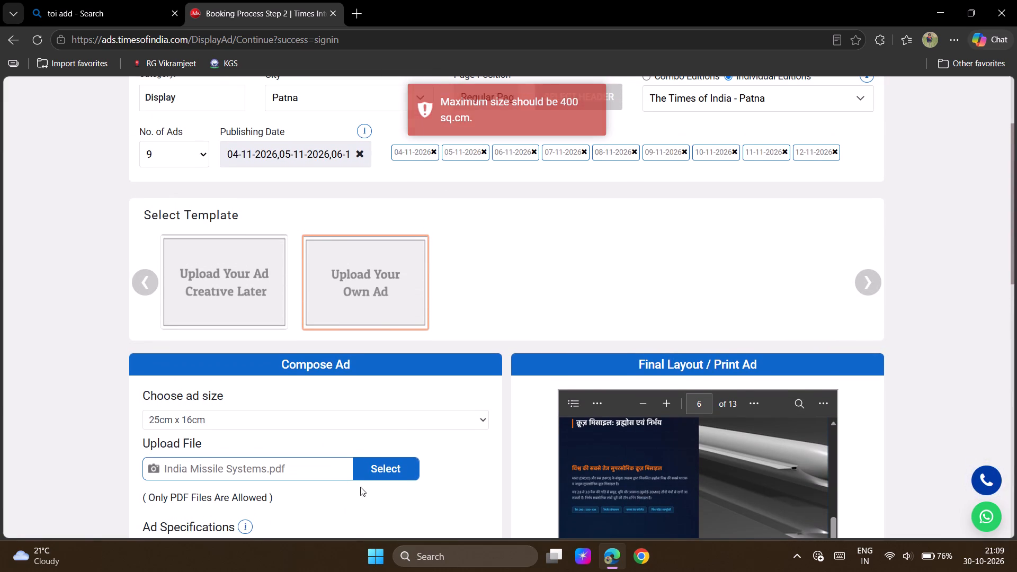
left_click(382, 467)
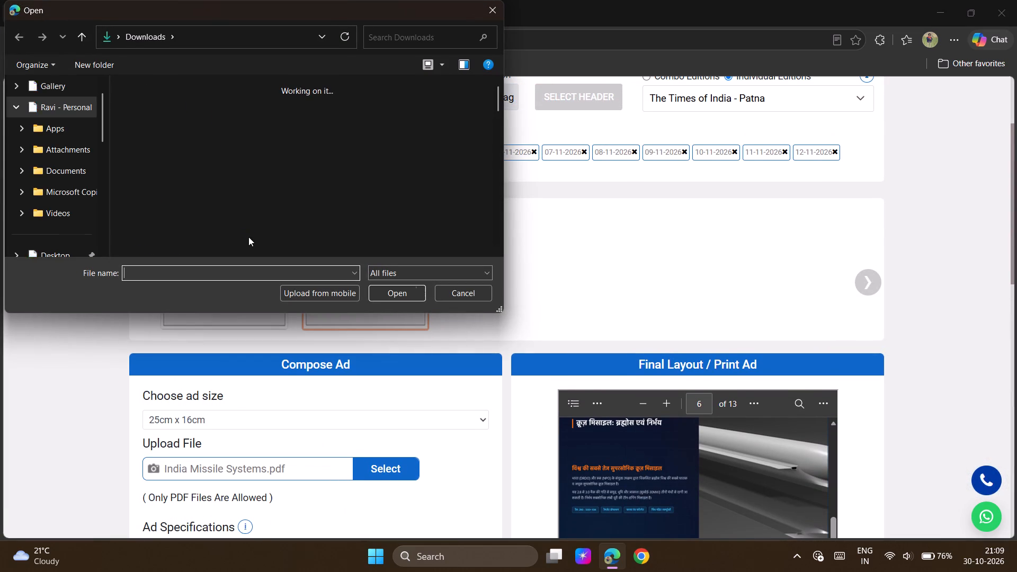
scroll(144, 150, "down", 2)
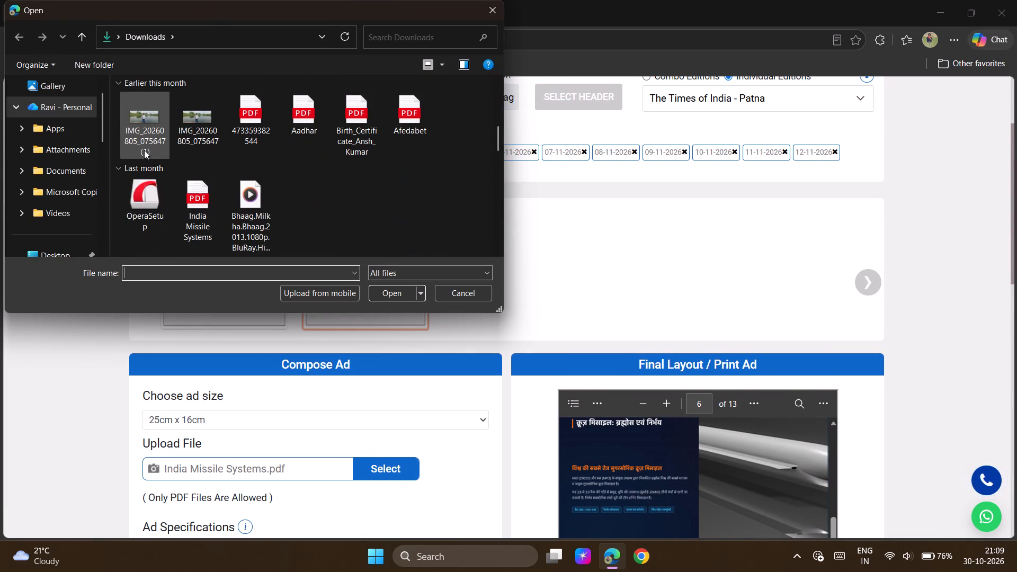
scroll(144, 150, "down", 1)
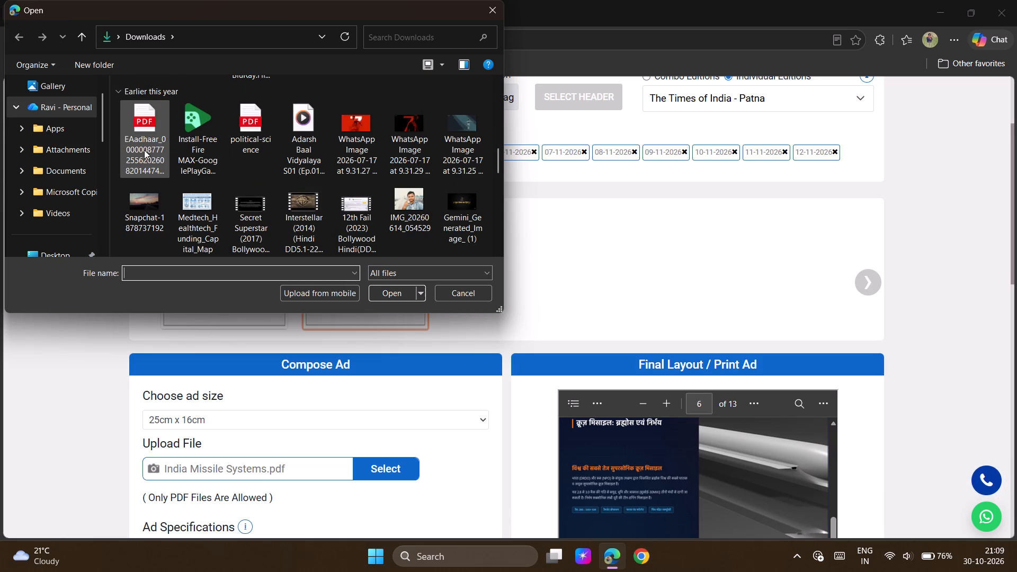
left_click(262, 120)
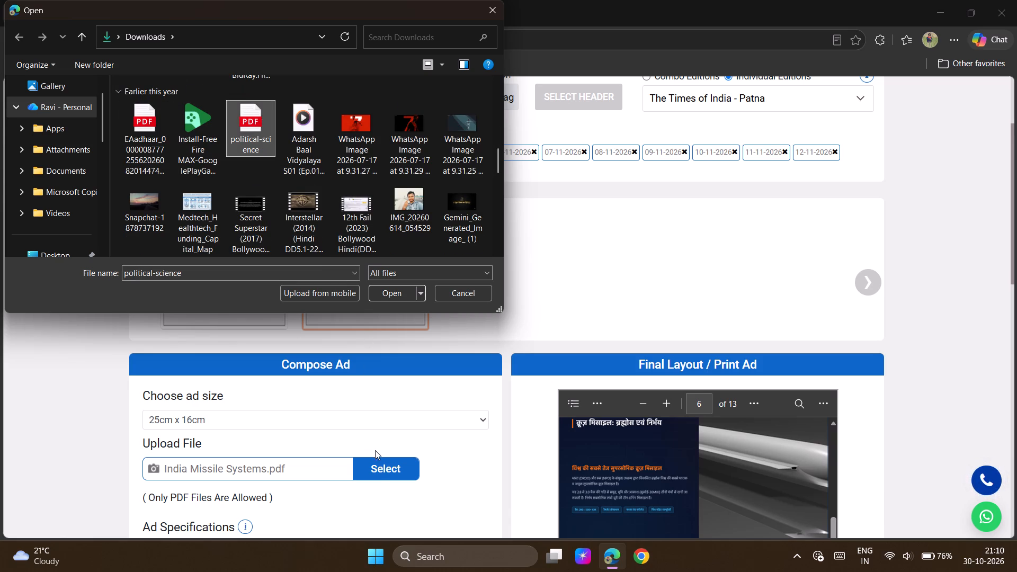
left_click(378, 475)
left_click(392, 293)
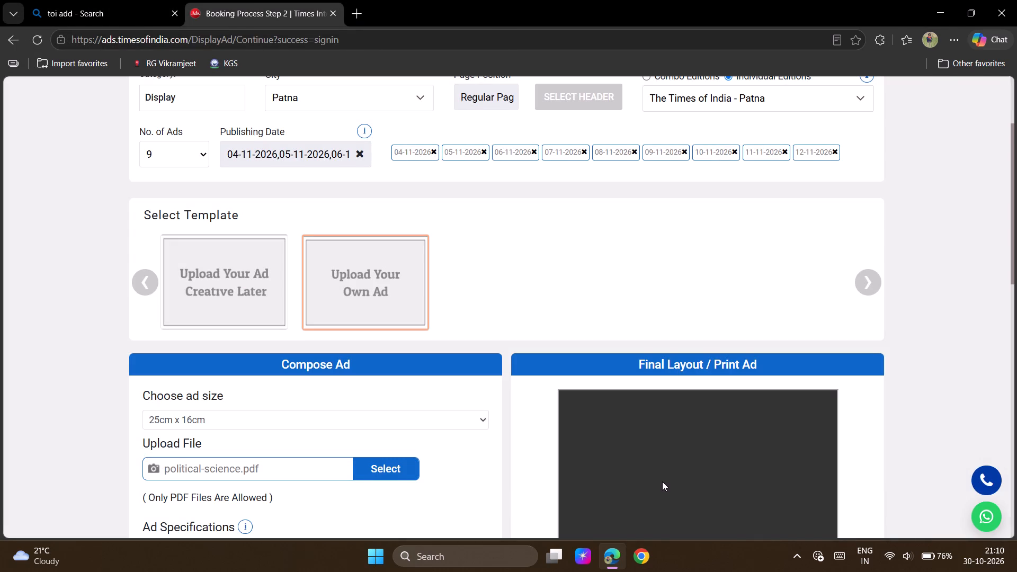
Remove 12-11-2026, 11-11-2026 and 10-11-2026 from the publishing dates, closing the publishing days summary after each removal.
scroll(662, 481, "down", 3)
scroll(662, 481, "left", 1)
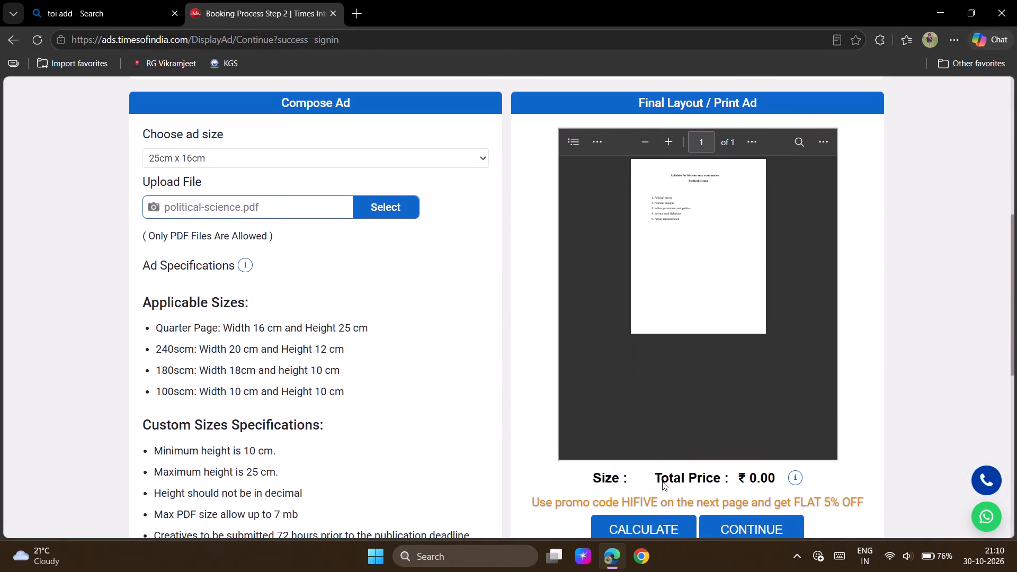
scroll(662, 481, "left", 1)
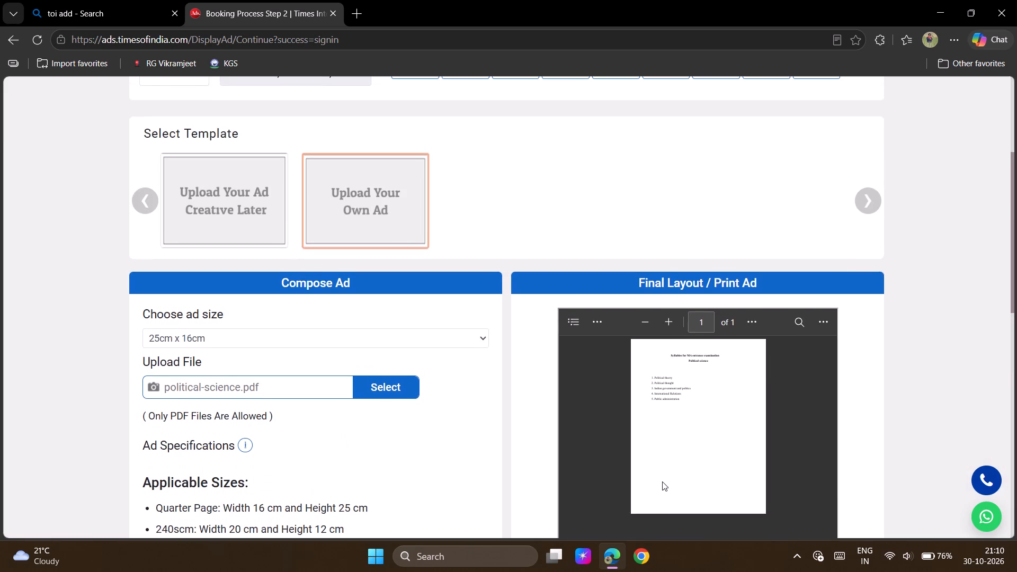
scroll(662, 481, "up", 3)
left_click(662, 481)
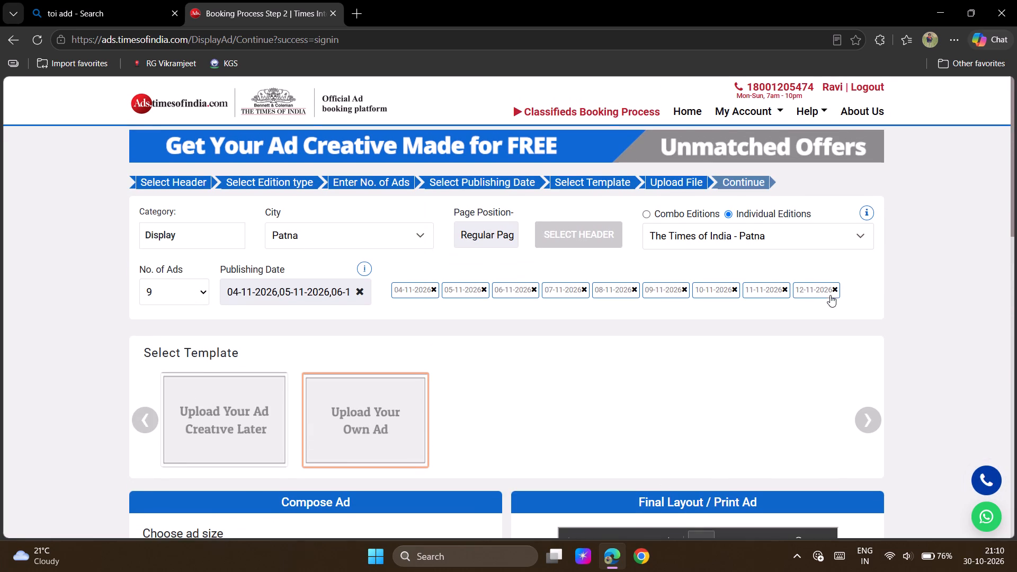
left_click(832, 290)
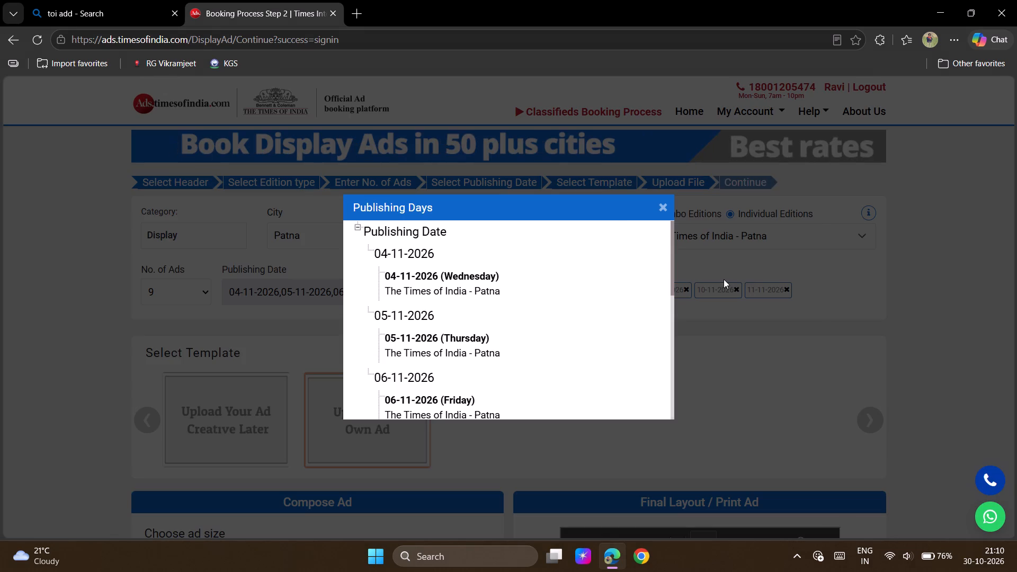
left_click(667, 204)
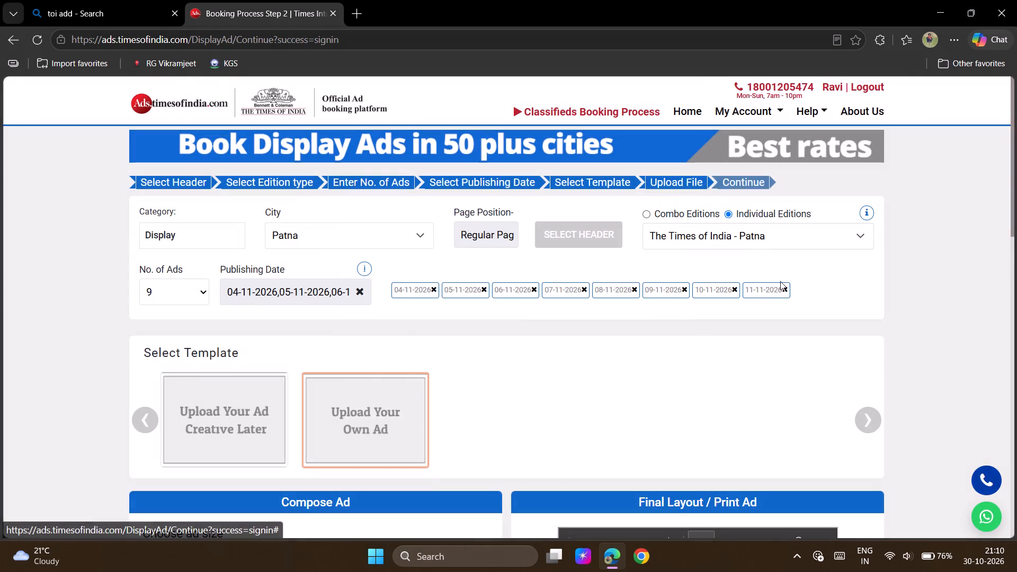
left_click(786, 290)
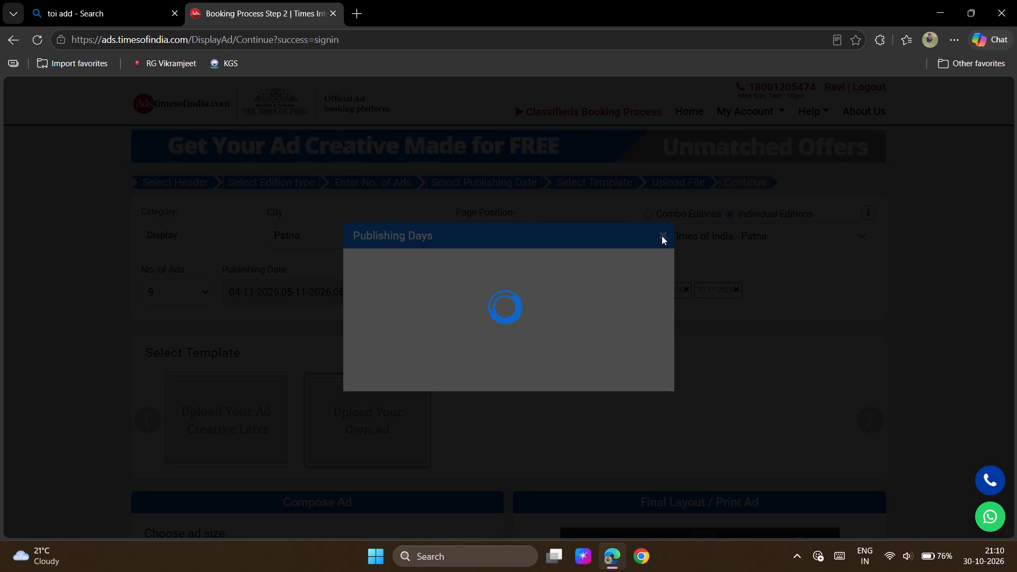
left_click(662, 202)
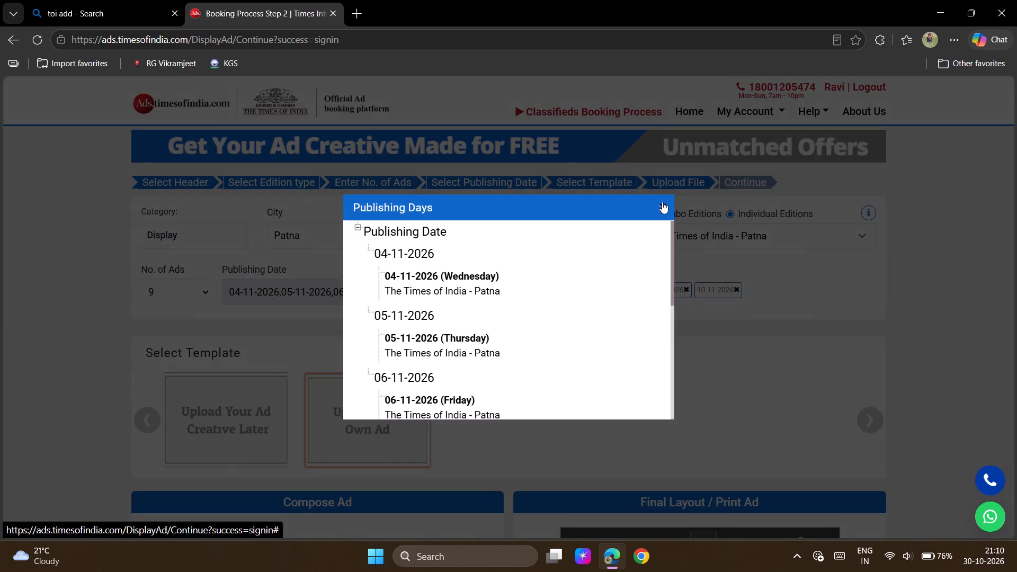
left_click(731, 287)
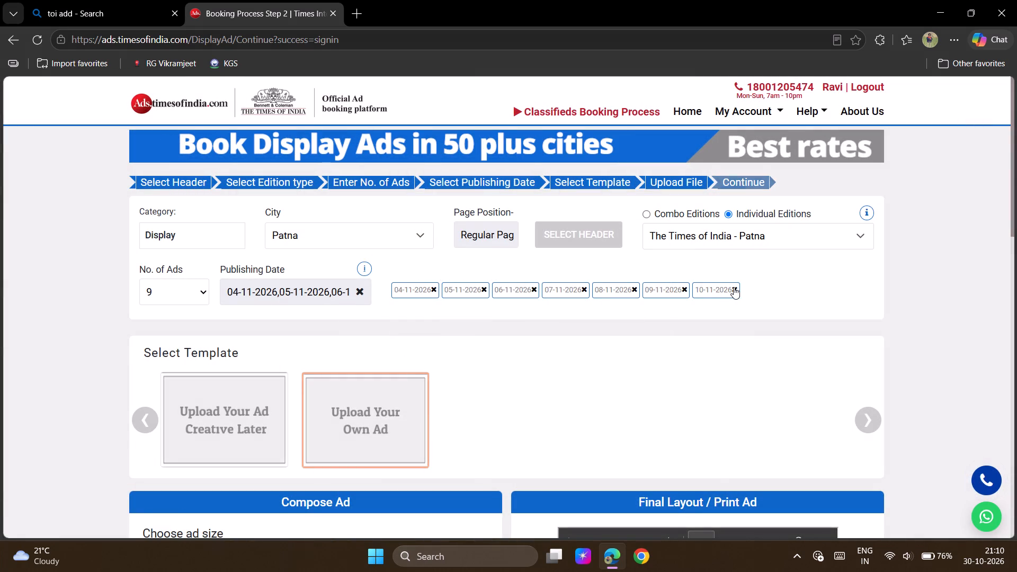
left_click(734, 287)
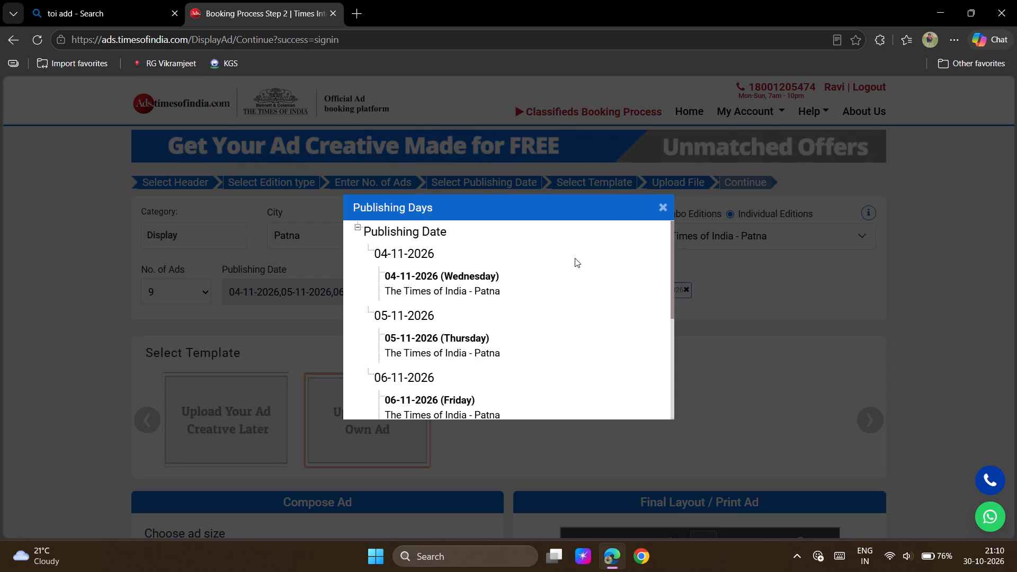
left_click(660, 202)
Try to calculate the total price with political-science.pdf and the publishing dates 04-11-2026 to 09-11-2026.
scroll(550, 418, "down", 6)
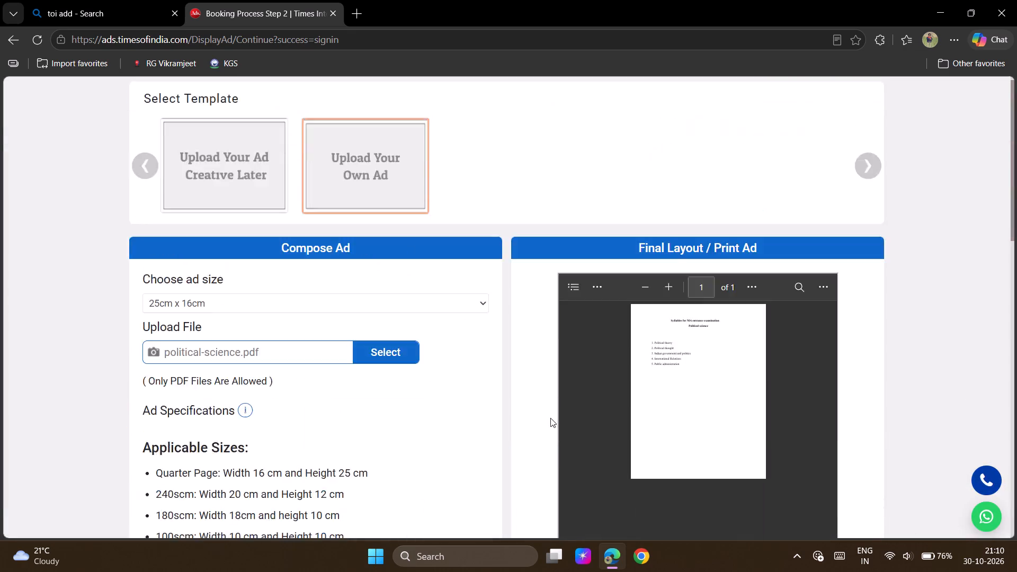
scroll(550, 418, "down", 1)
left_click_drag(618, 194, 615, 182)
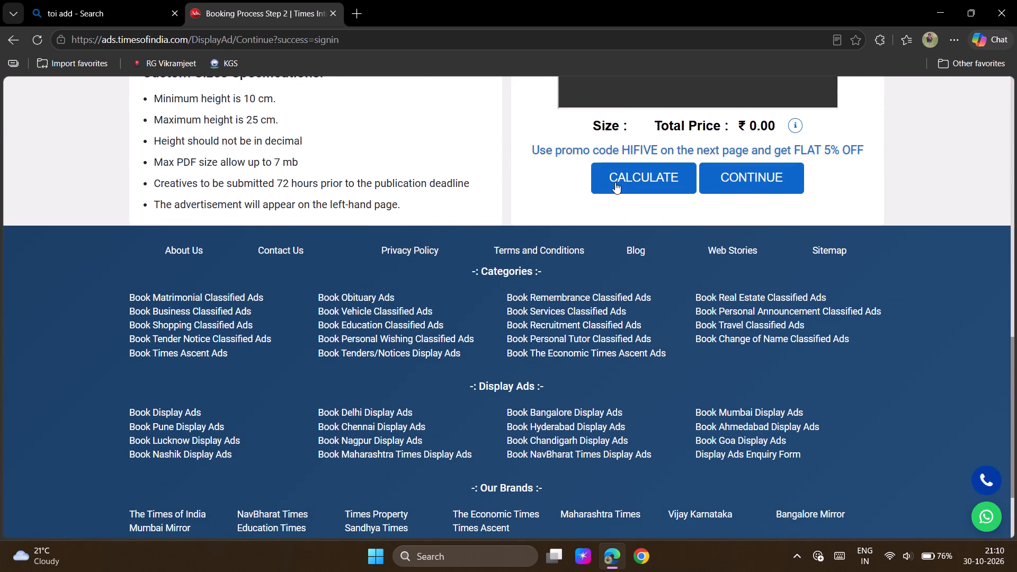
left_click(615, 182)
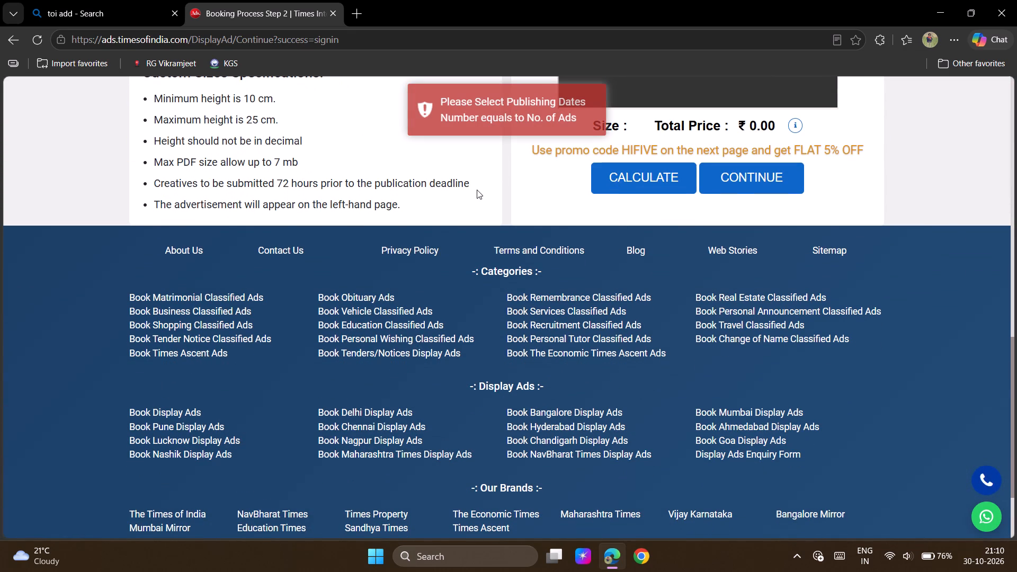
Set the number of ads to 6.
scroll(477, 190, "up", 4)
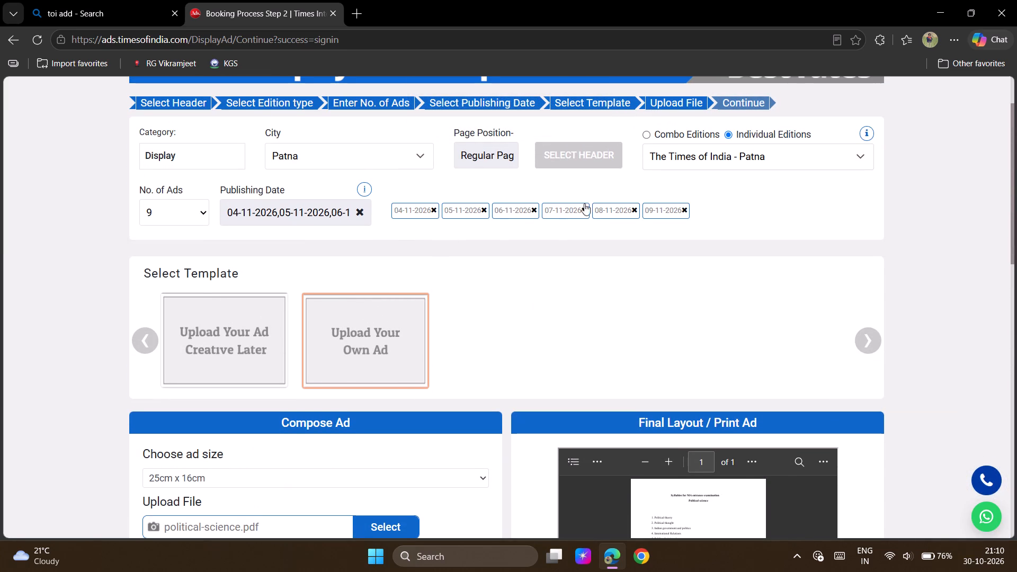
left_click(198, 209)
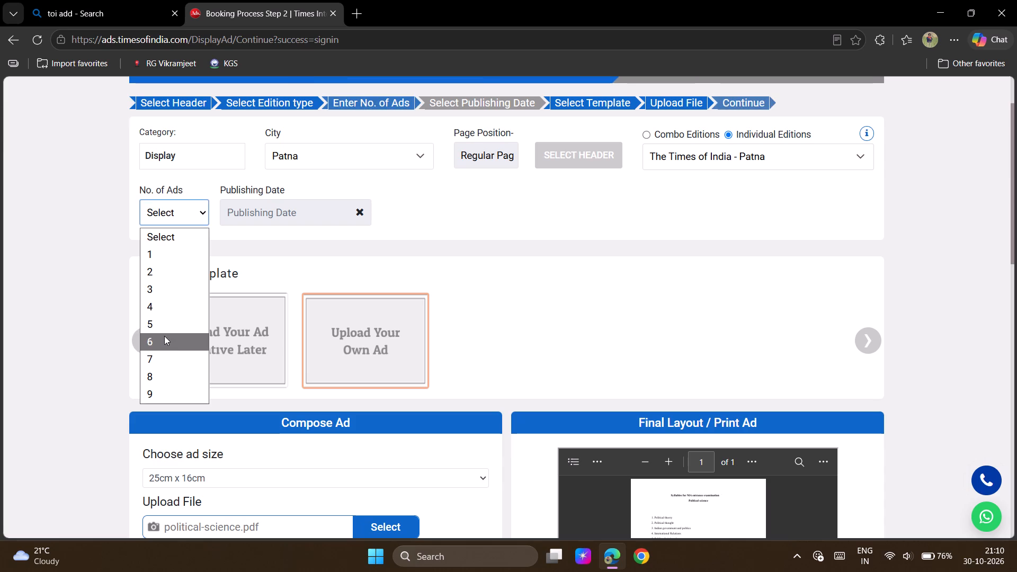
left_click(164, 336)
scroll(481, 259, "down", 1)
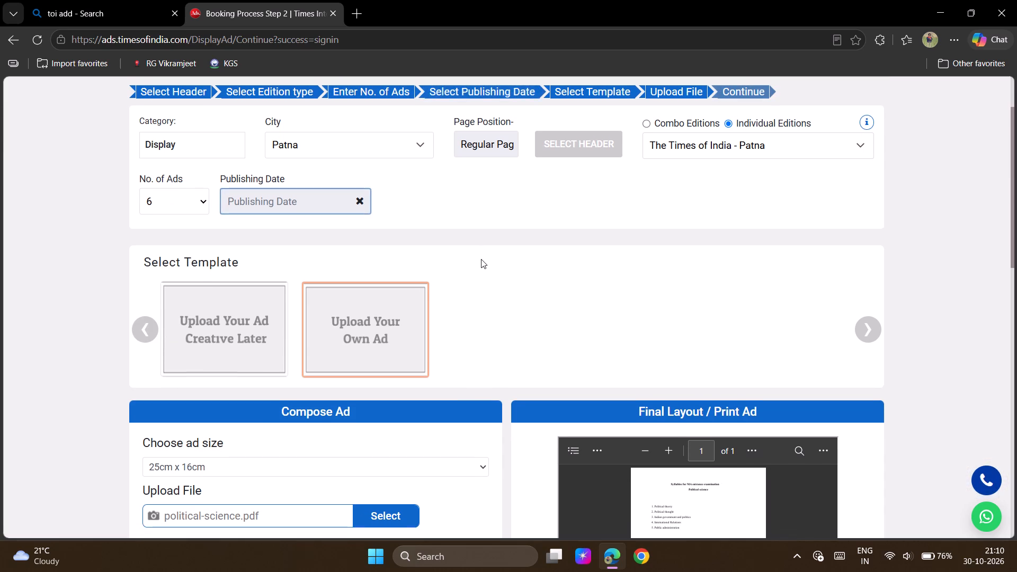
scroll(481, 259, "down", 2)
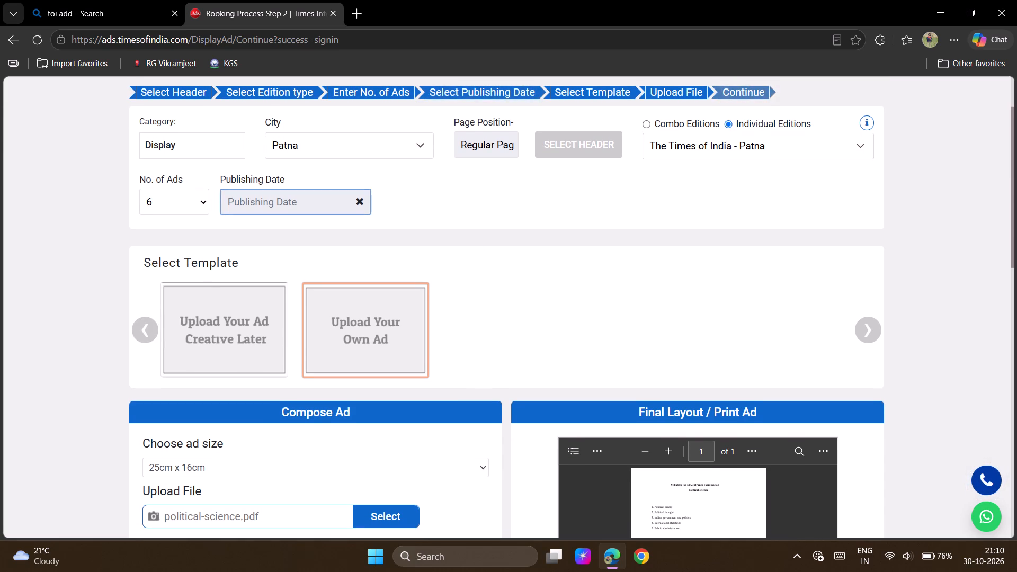
Set the number of ads to 1 with publishing date 01-11-2026, and close the publishing days summary.
left_click(184, 204)
left_click(172, 243)
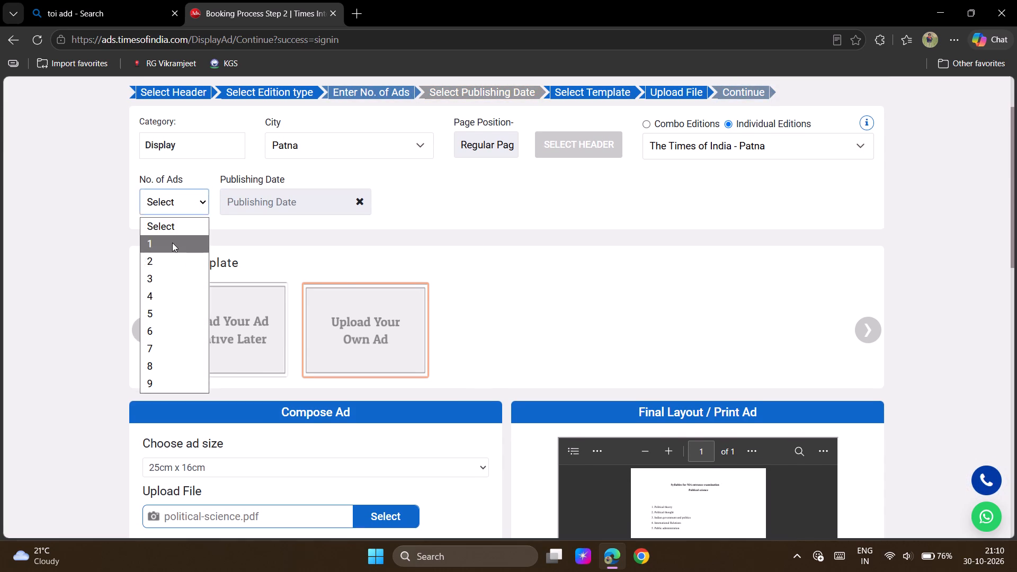
left_click(265, 208)
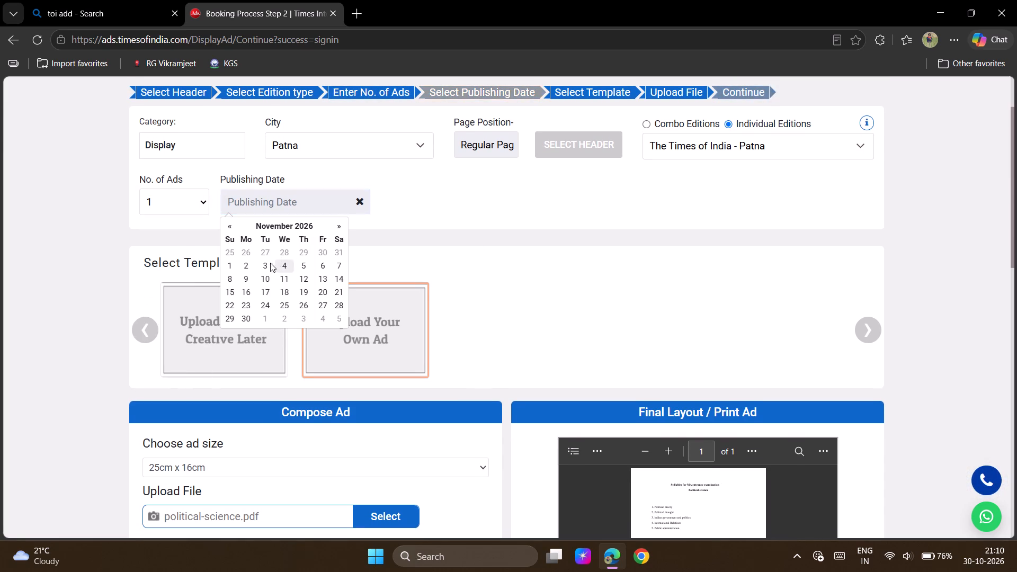
left_click(231, 267)
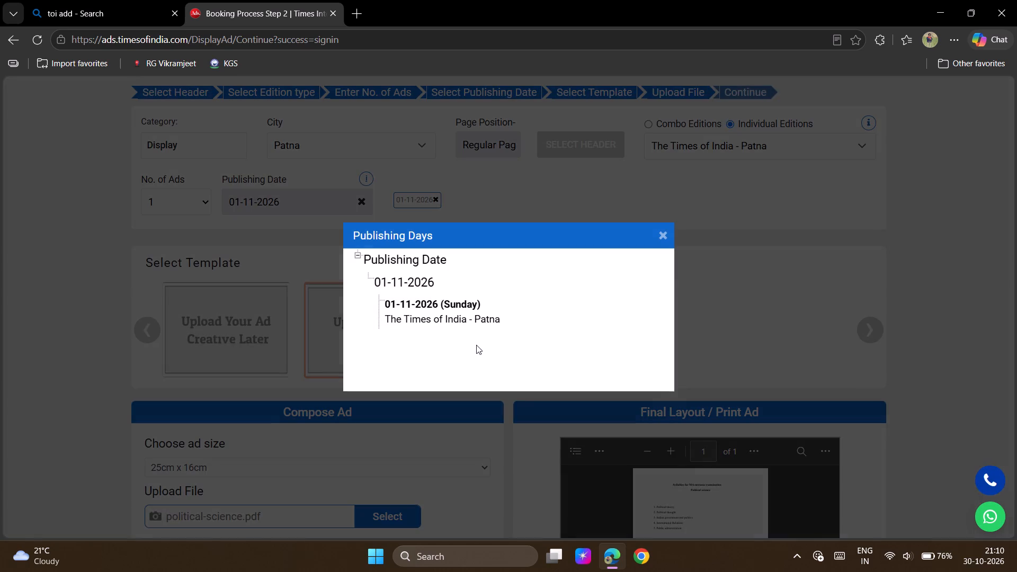
left_click(662, 238)
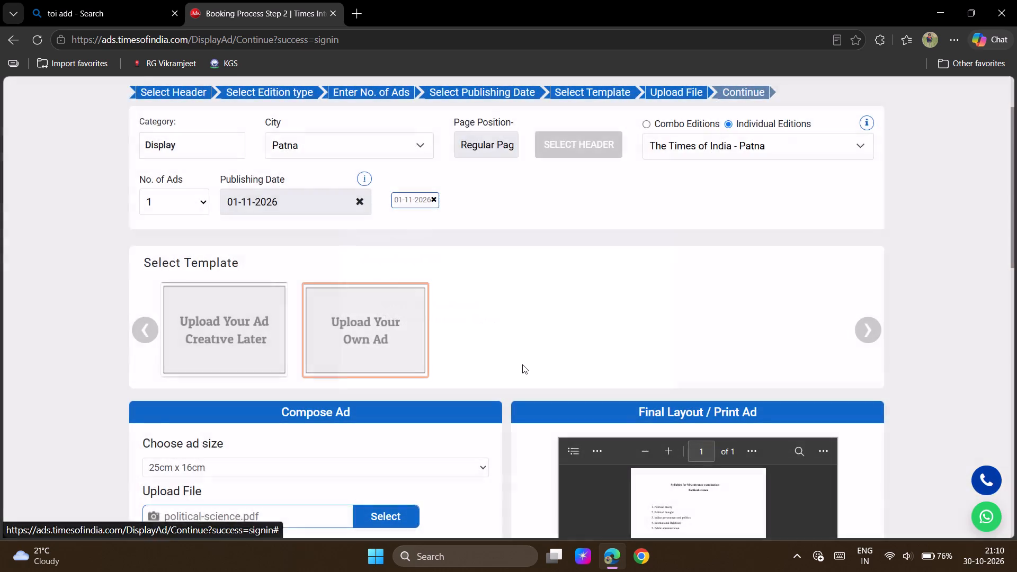
Try to calculate the total price for the single 01-11-2026 ad at 25cm x 16cm.
scroll(522, 364, "down", 3)
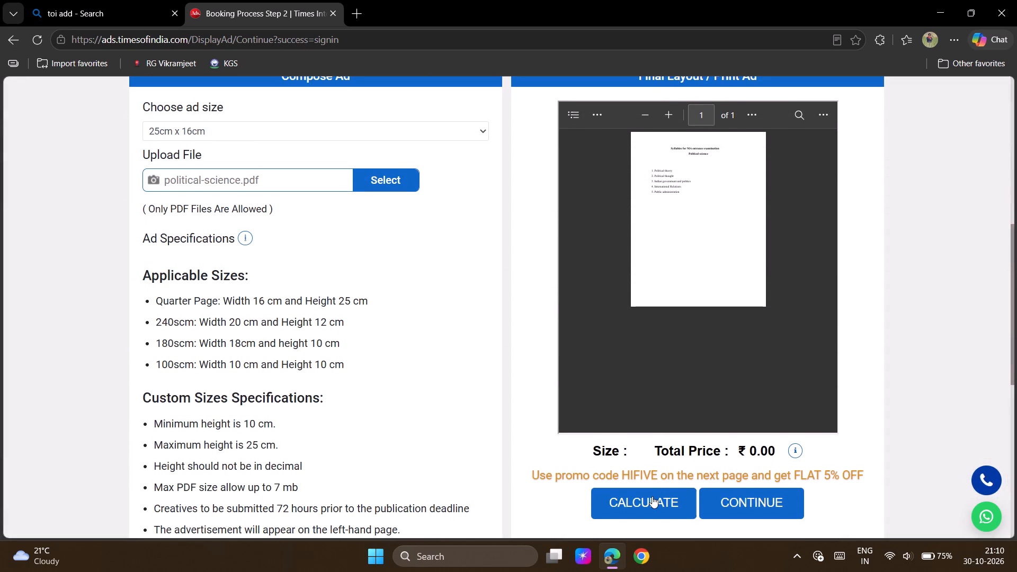
left_click(652, 496)
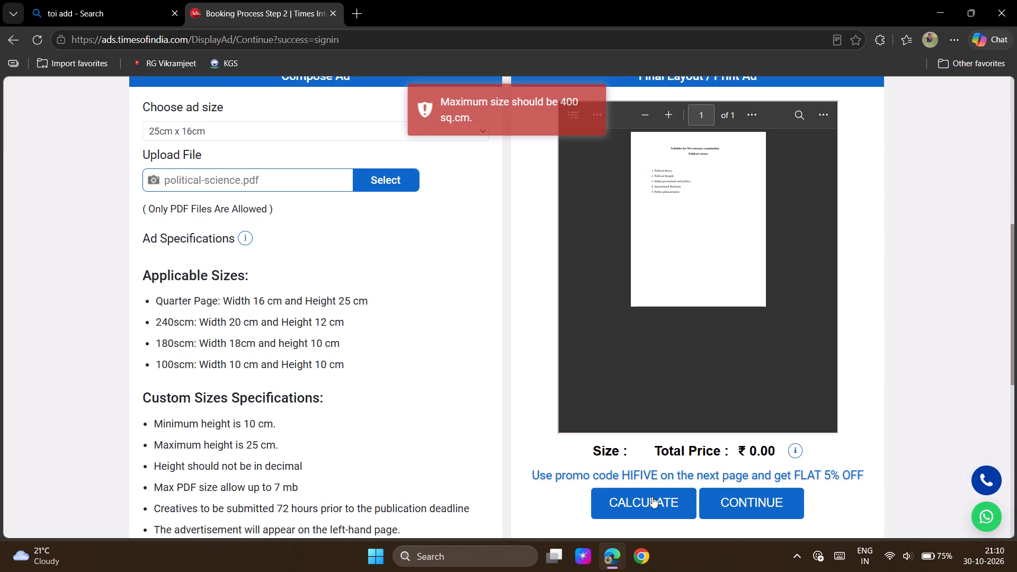
scroll(385, 316, "up", 1)
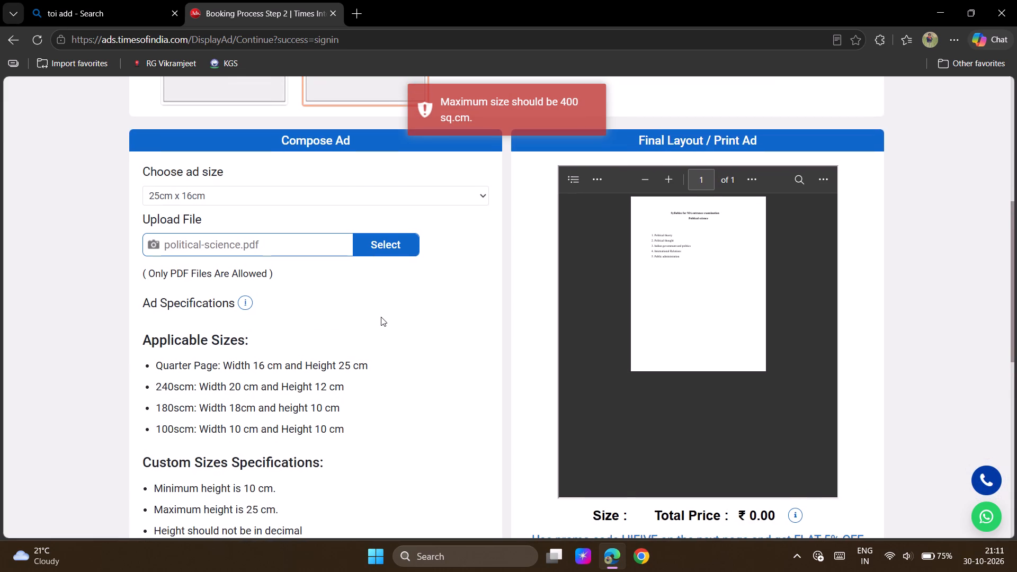